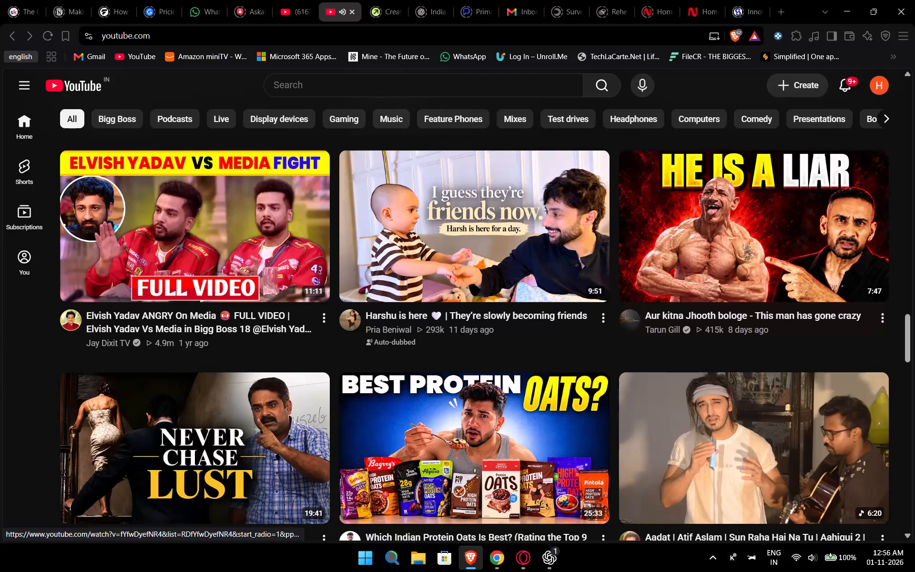
Switch to Opera GX, refresh Amazon's Manage Orders page, and open the details of the unshipped Easy Ship hurricane lantern order.
click(519, 558)
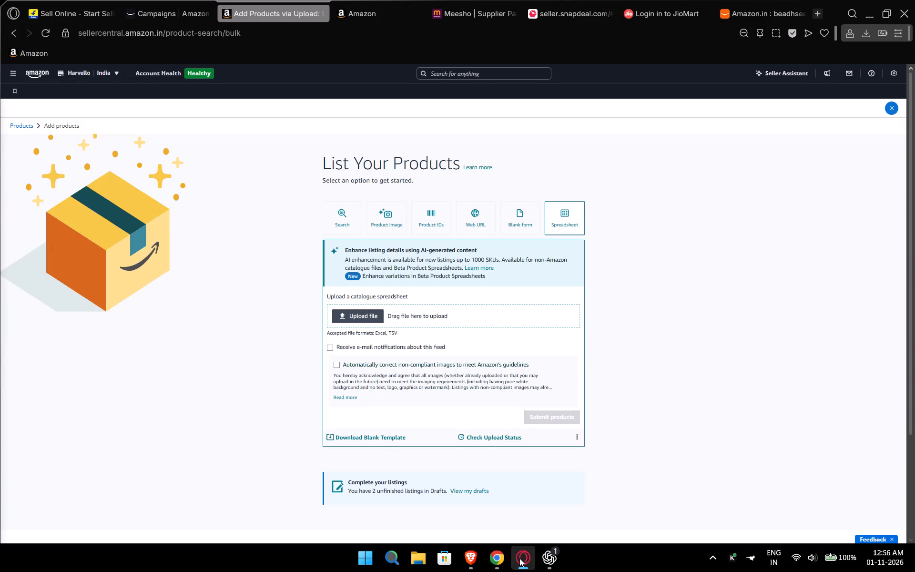
click(151, 0)
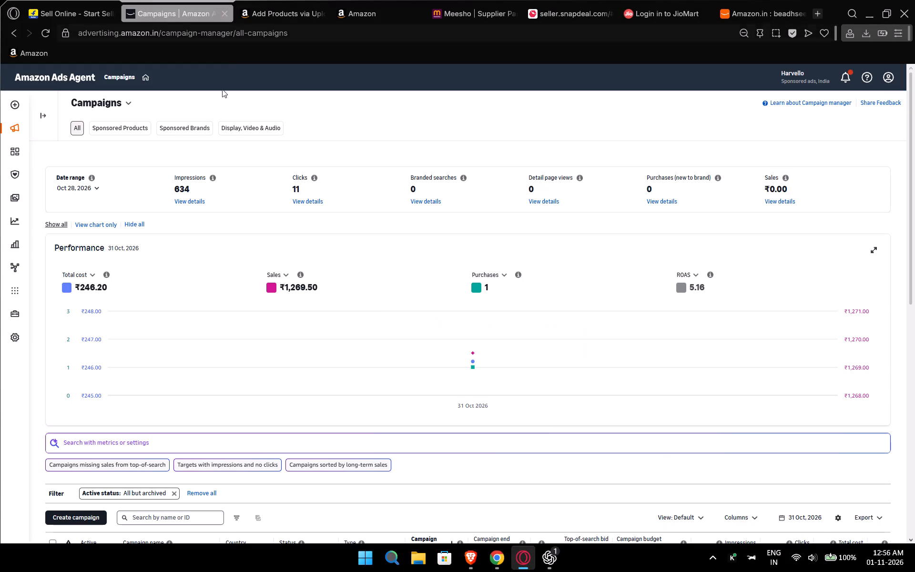
click(373, 0)
click(44, 27)
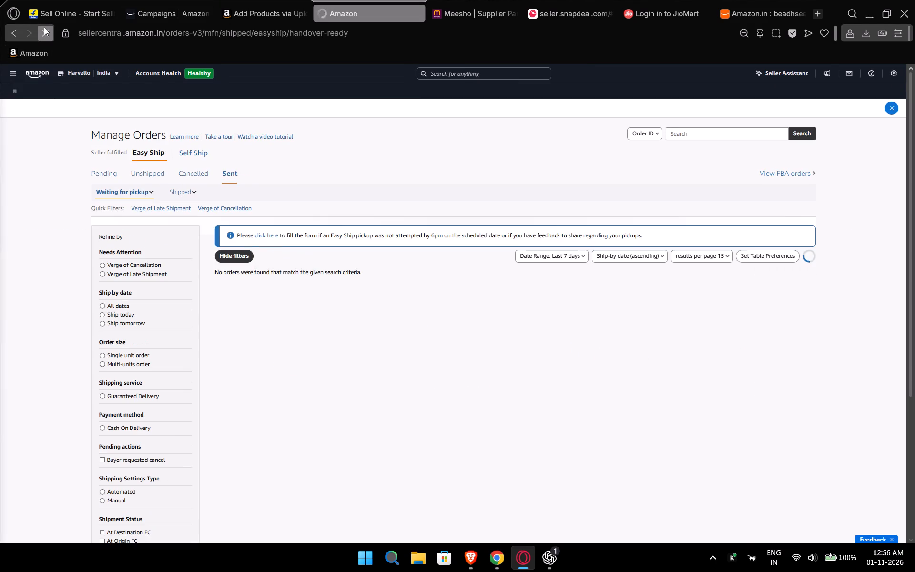
click(161, 173)
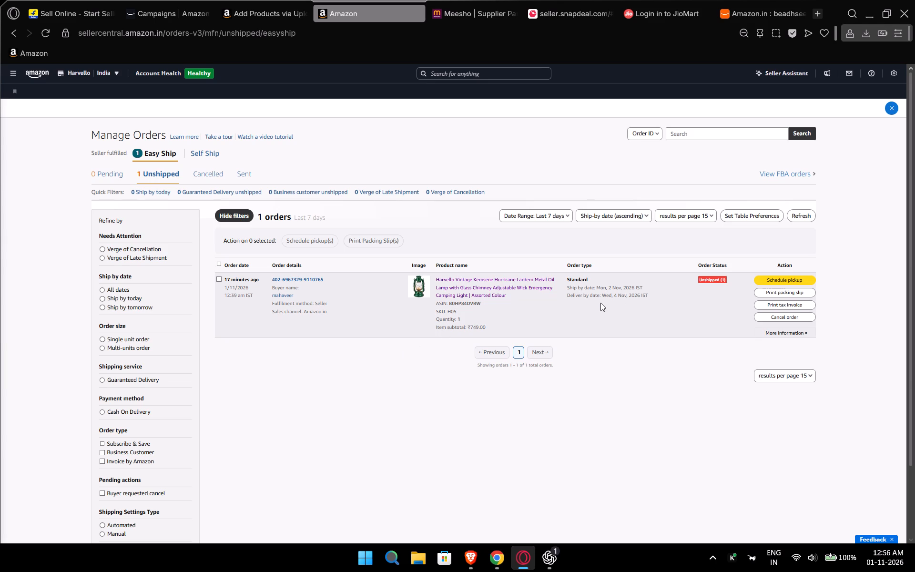
click(298, 278)
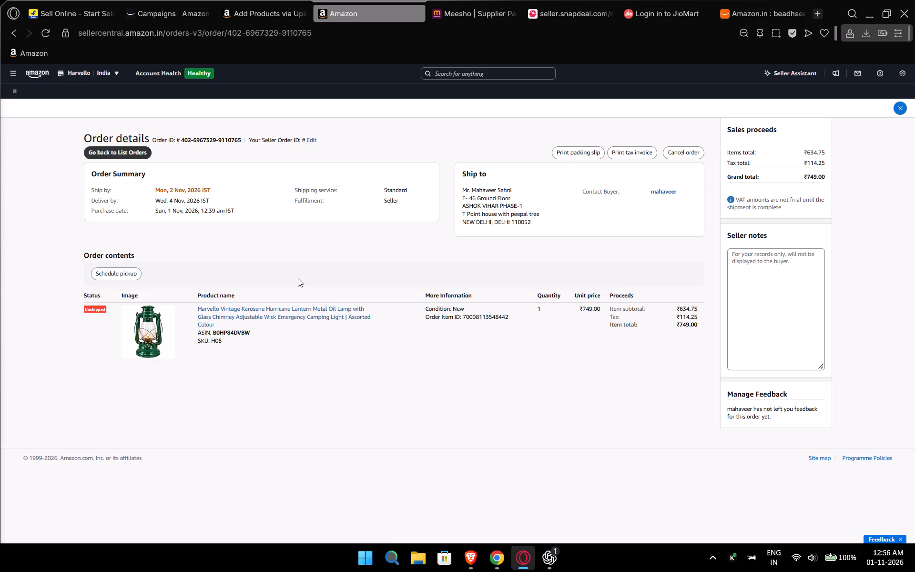
Open the order's tax invoice, examine its addresses, item, tax and payment details, and close the invoice window.
click(629, 152)
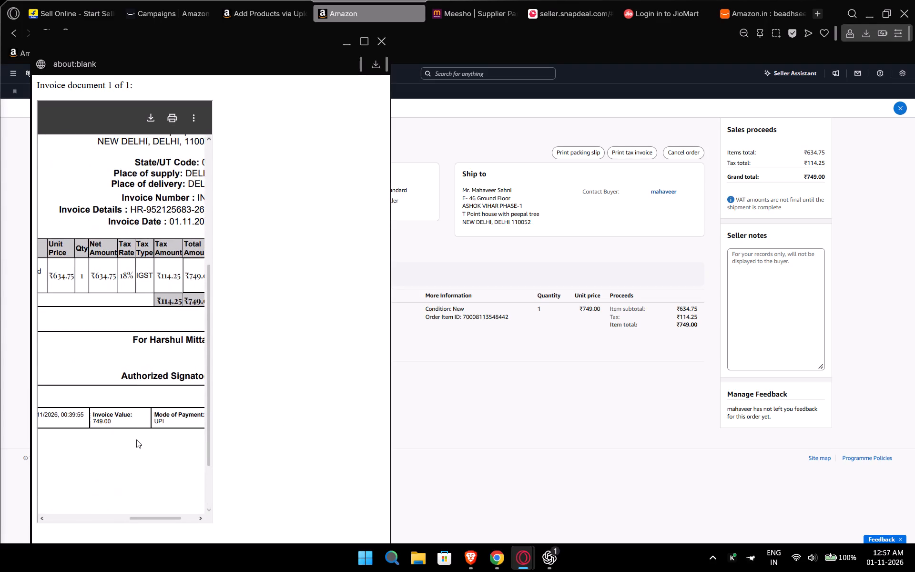
drag(137, 437, 112, 420)
scroll(112, 420, right, 2)
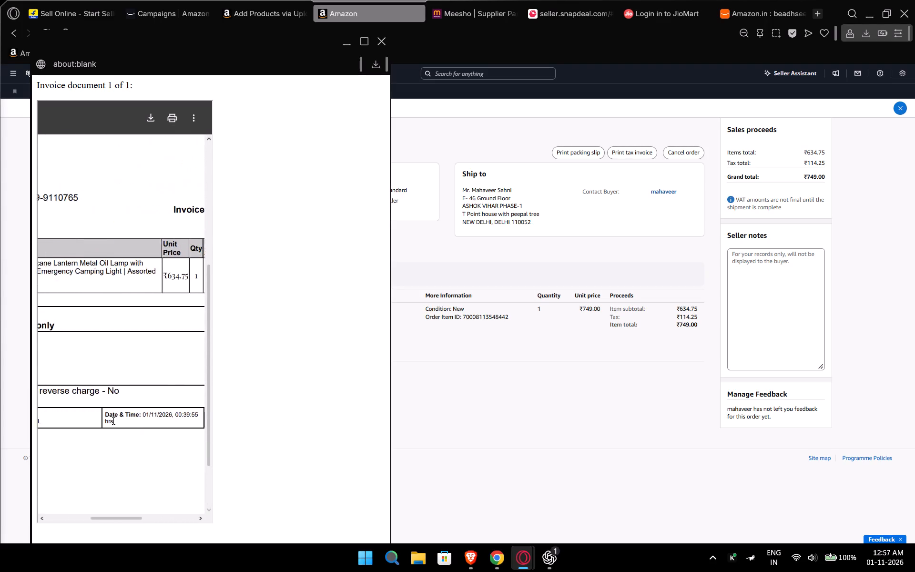
scroll(112, 420, right, 2)
scroll(112, 420, up, 1)
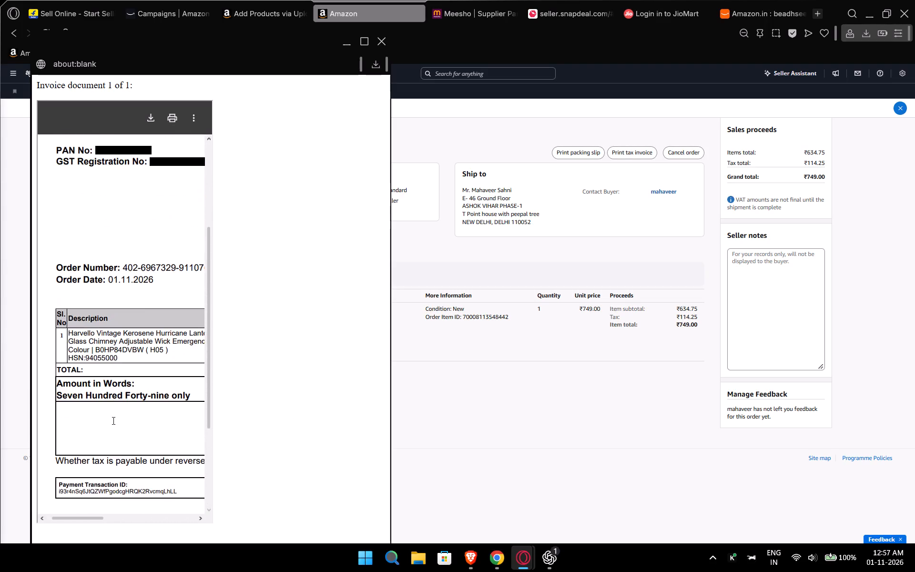
scroll(112, 420, left, 5)
scroll(112, 420, up, 2)
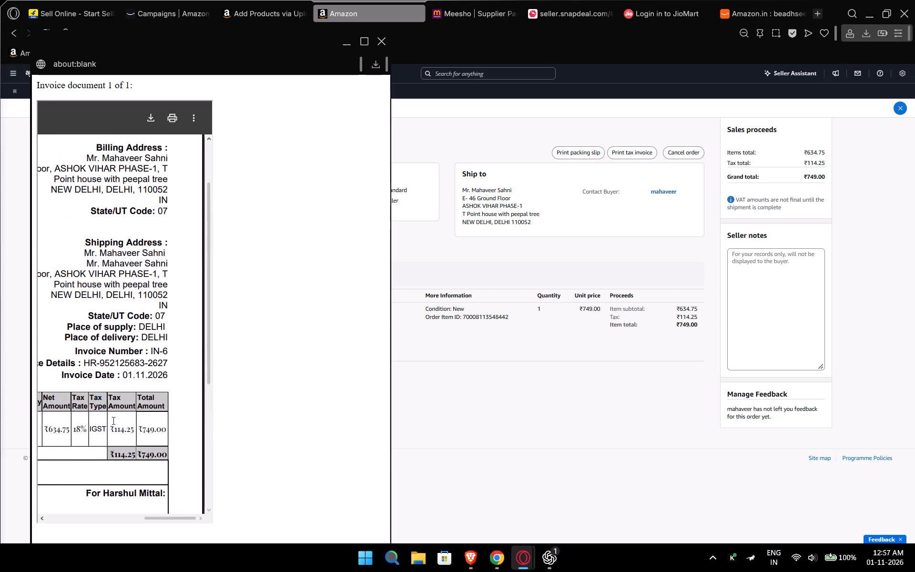
scroll(112, 420, up, 2)
scroll(112, 420, right, 1)
scroll(112, 420, left, 2)
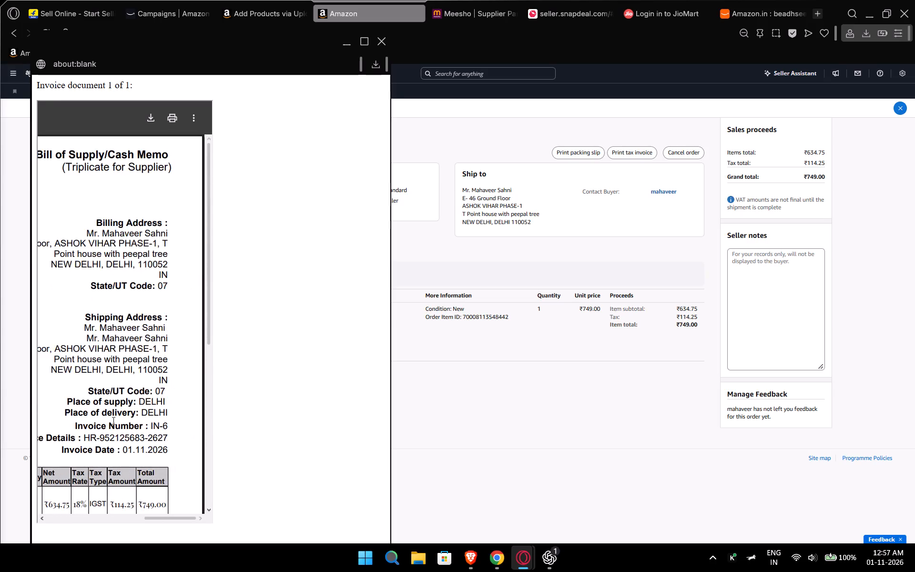
scroll(112, 420, right, 6)
scroll(112, 420, down, 1)
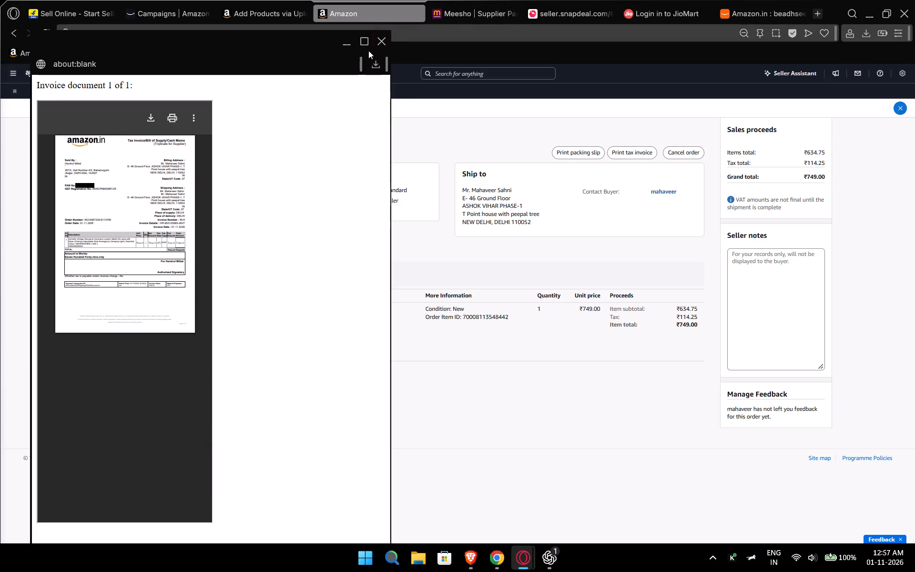
click(379, 40)
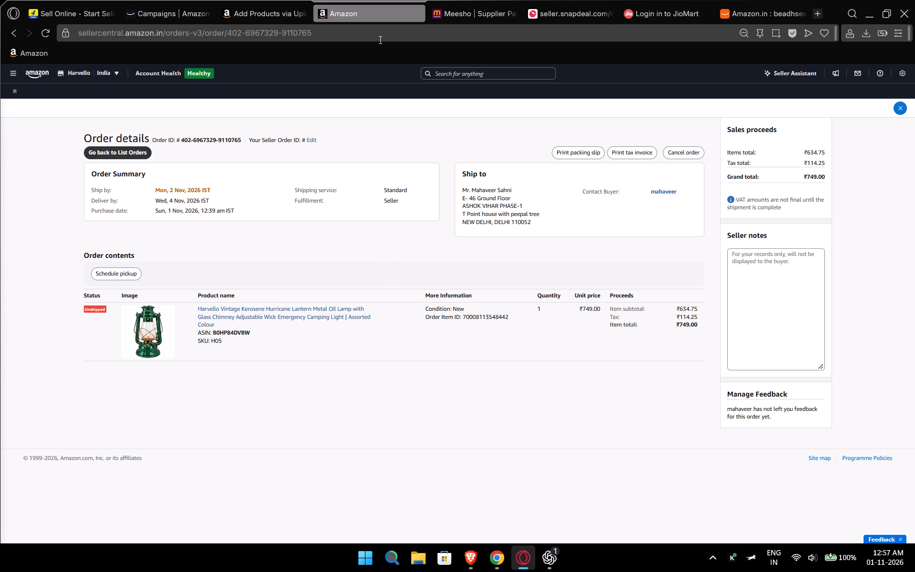
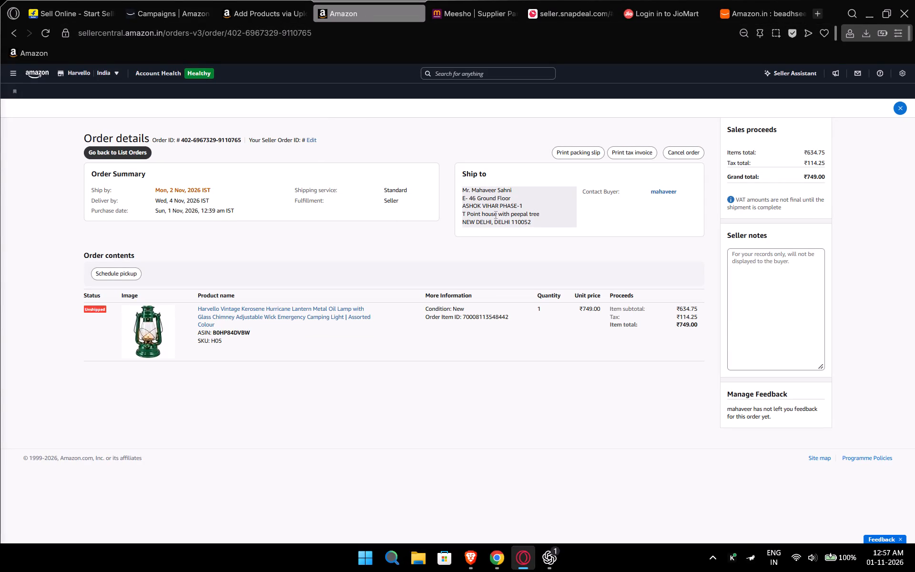
Return to the orders list, start scheduling a pickup for the hurricane lantern order, and get its available pickup slots.
click(384, 229)
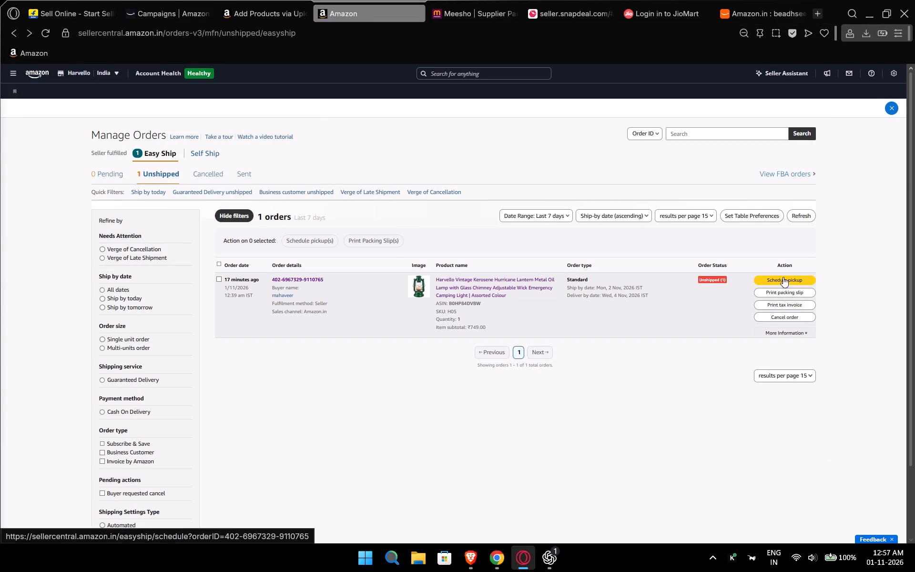
click(783, 277)
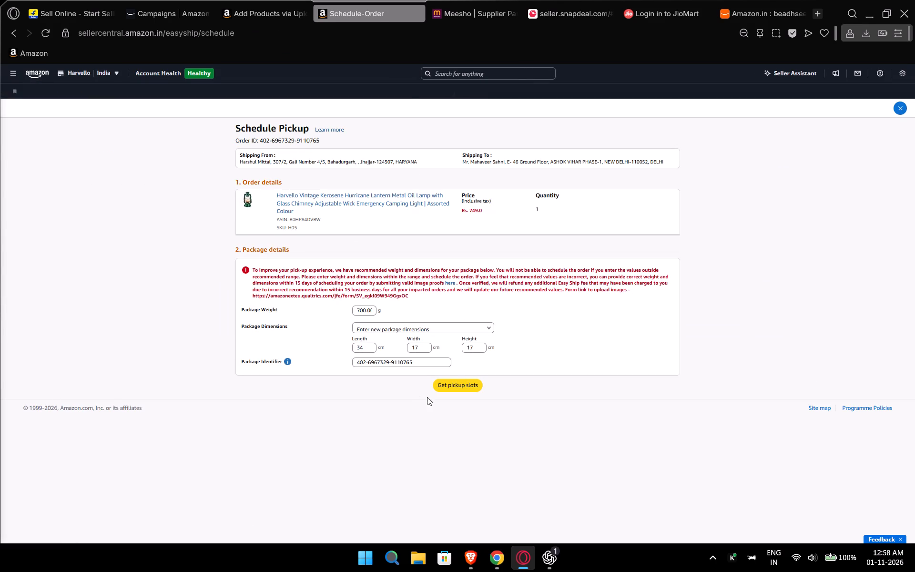
click(465, 389)
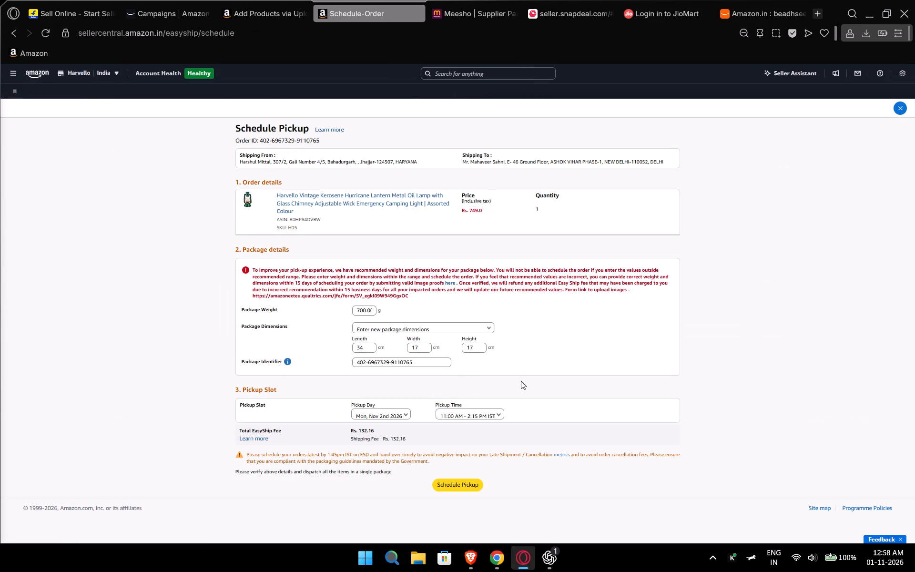
Check the available pickup days and times, and schedule the pickup for Mon, Nov 2nd 2026, 11:00 AM - 2:15 PM IST.
click(392, 415)
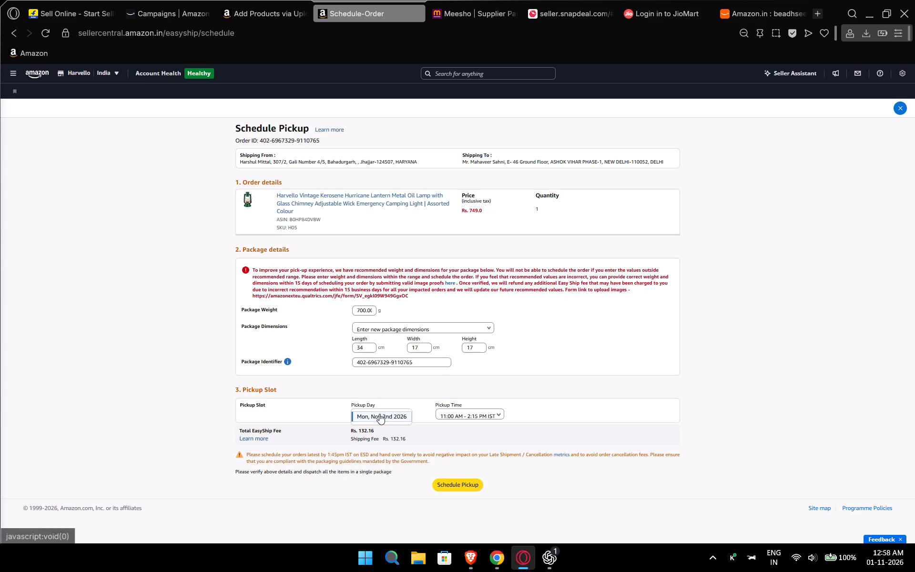
double_click(379, 414)
click(463, 414)
double_click(463, 415)
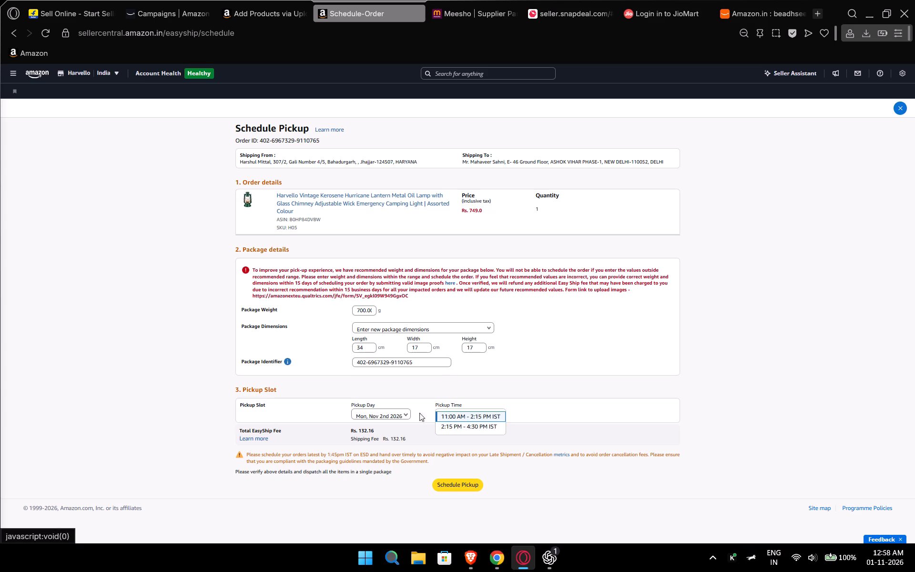
double_click(451, 412)
click(415, 400)
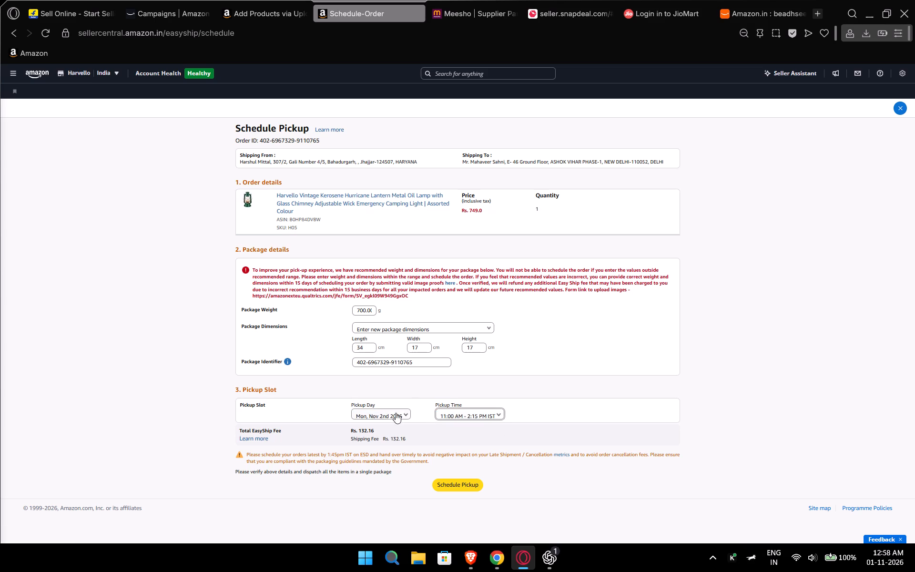
click(395, 413)
click(385, 414)
click(425, 424)
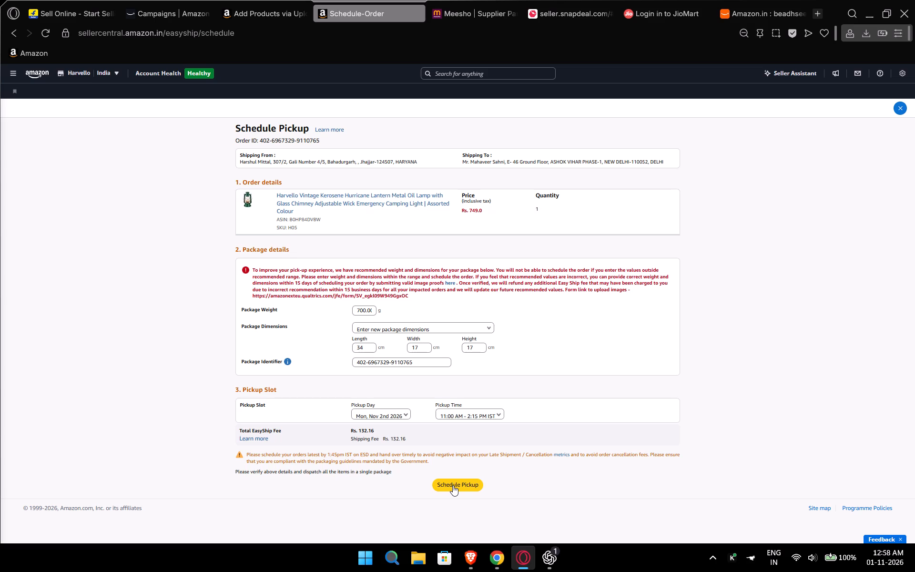
click(453, 485)
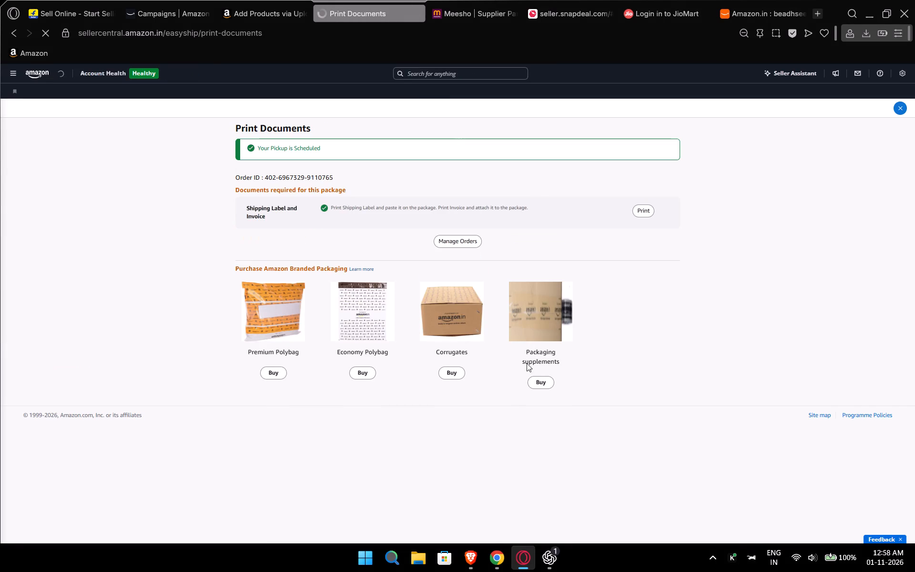
Print the shipping label and invoice for the scheduled lantern package.
click(640, 213)
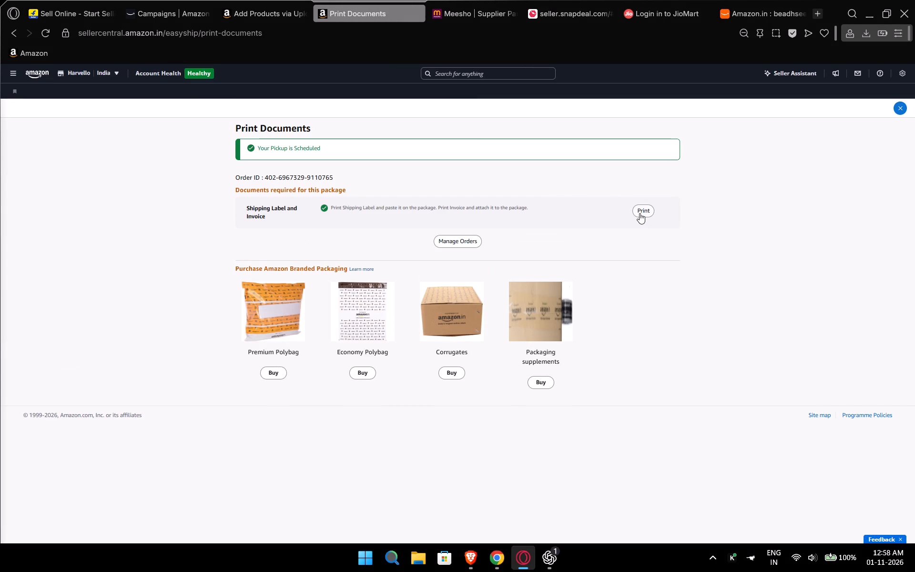
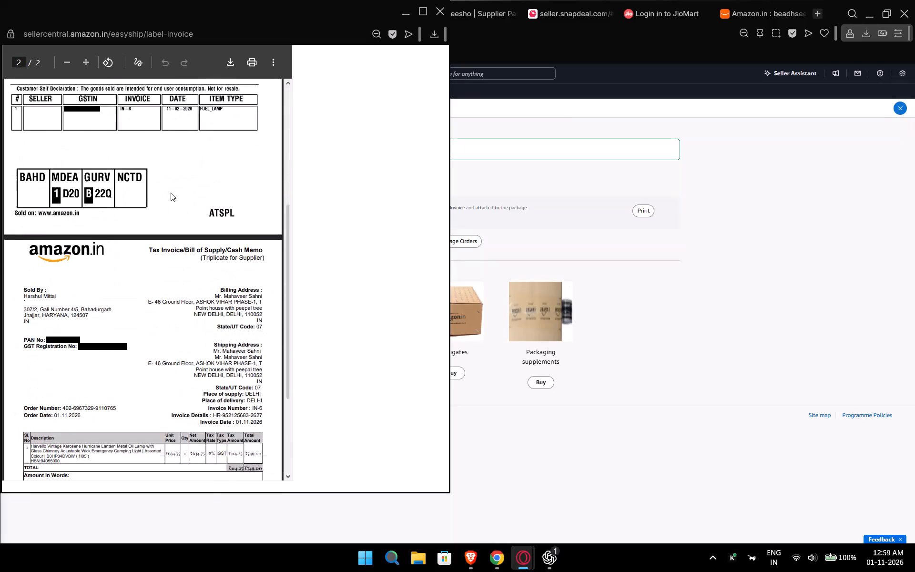
Open the print settings for the lantern order's two-page shipping label and invoice document.
scroll(171, 193, up, 3)
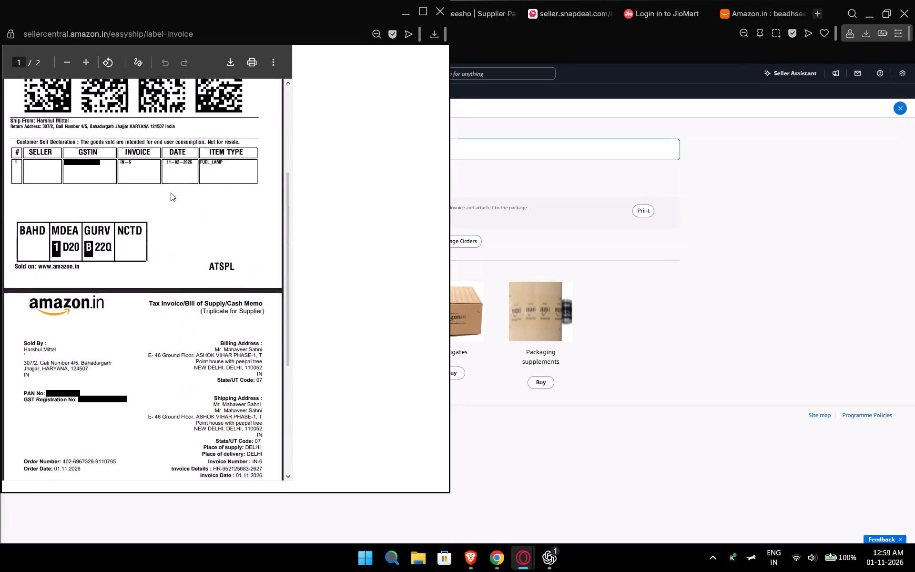
click(257, 57)
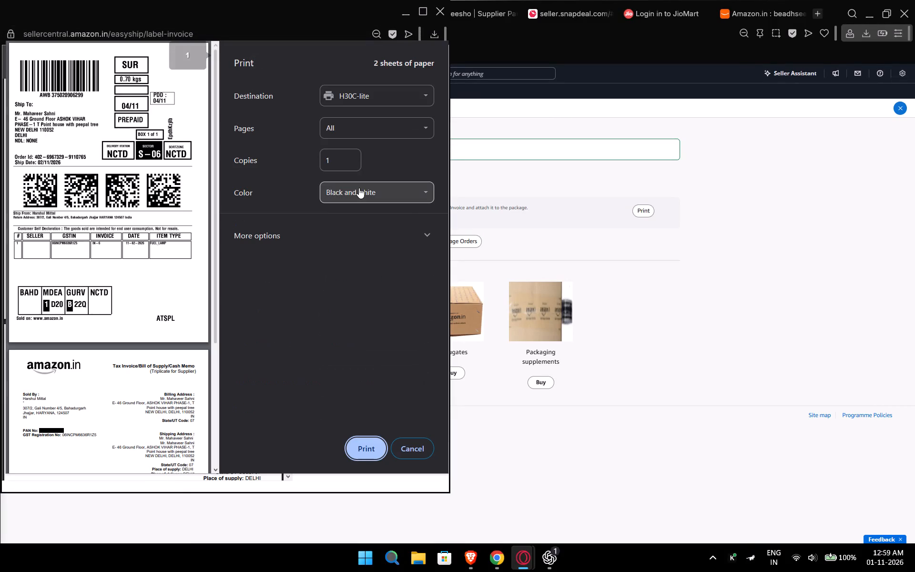
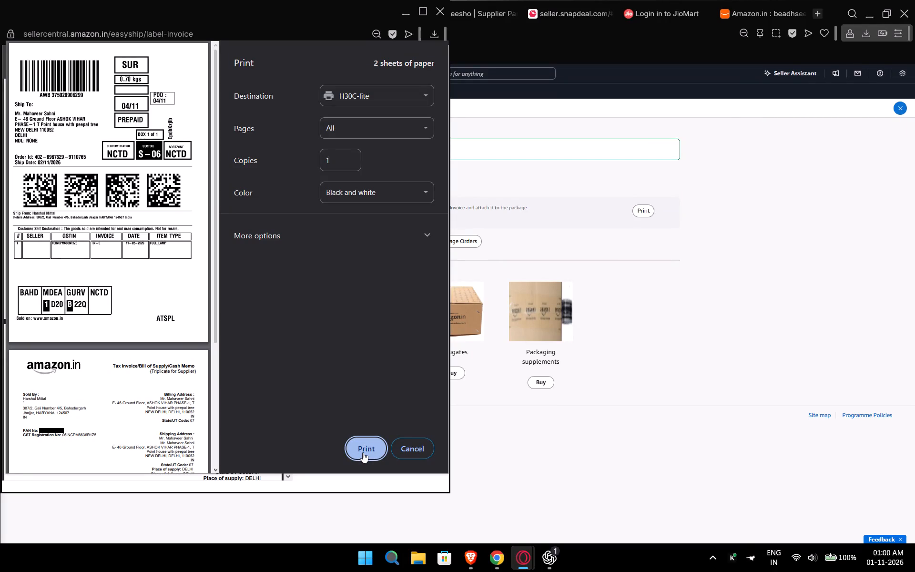
Print all pages of the shipping label and invoice, one black-and-white copy on the H30C-lite printer, and close the document window.
click(363, 452)
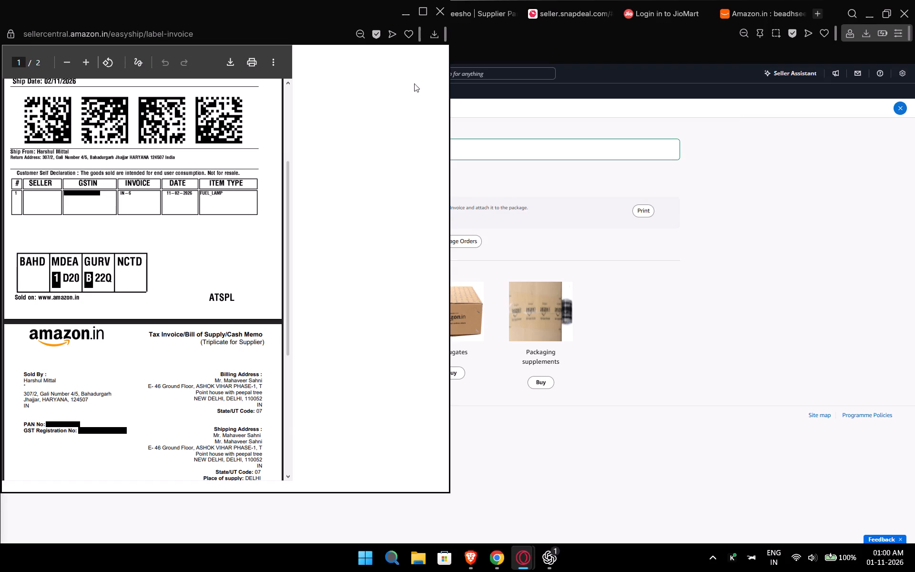
click(436, 9)
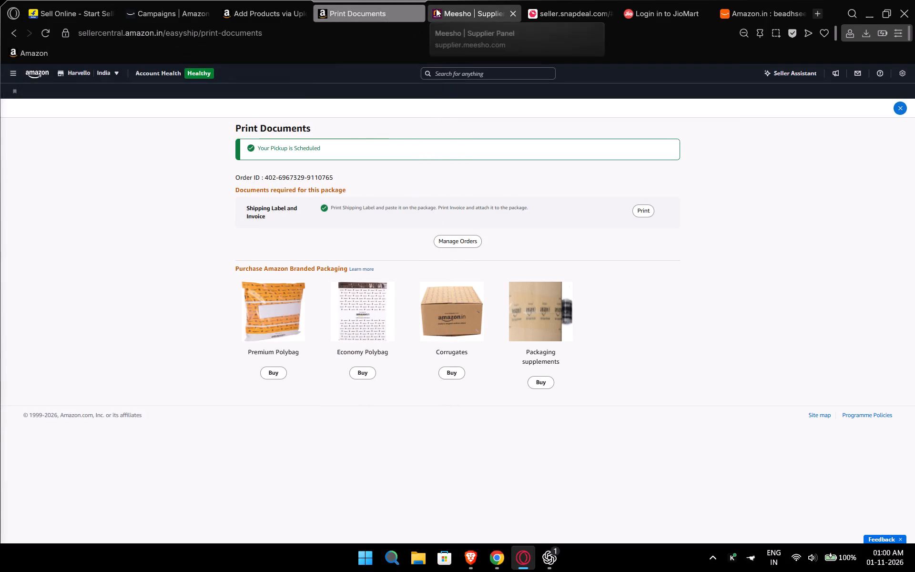
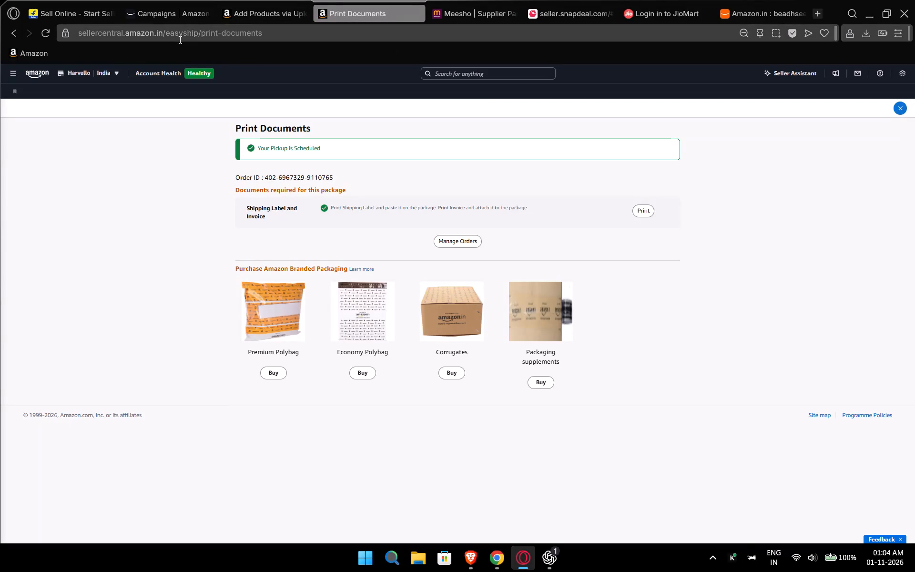
Return to the Seller Central home page and open the Manage products listing page.
click(29, 72)
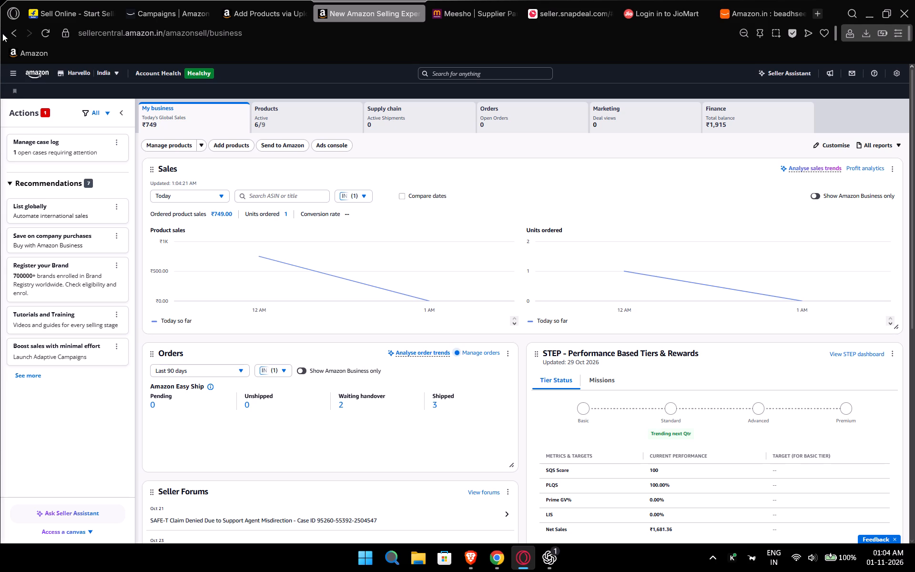
click(11, 69)
click(12, 71)
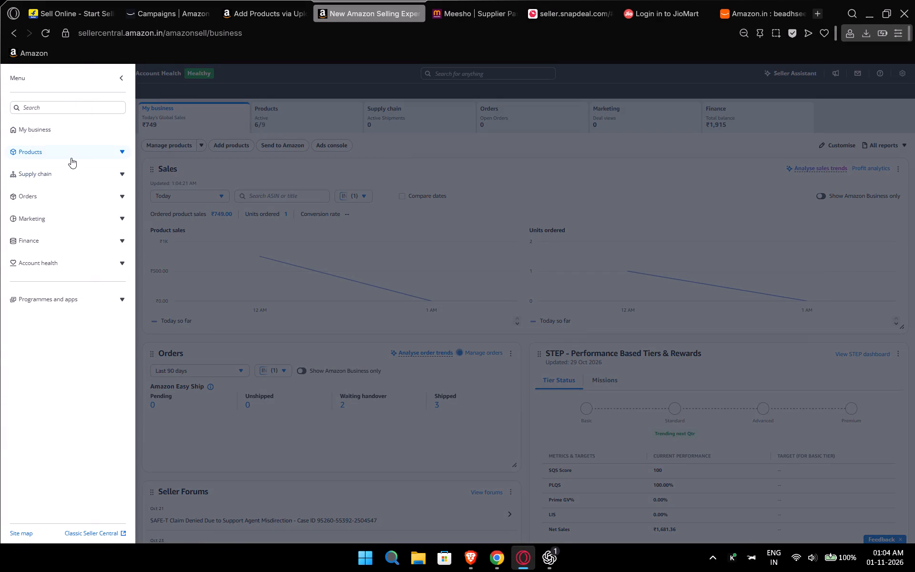
click(71, 158)
drag(57, 185, 57, 179)
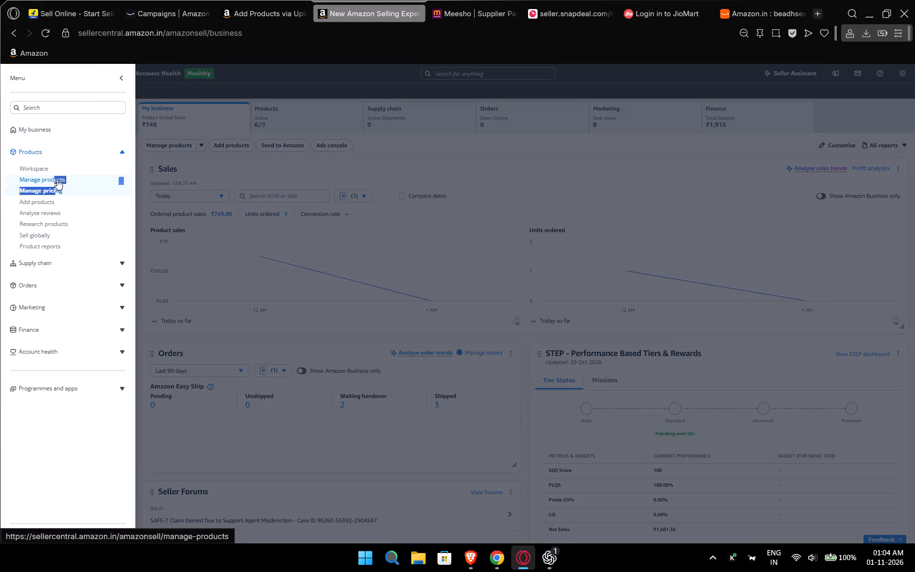
drag(57, 179, 64, 178)
click(76, 178)
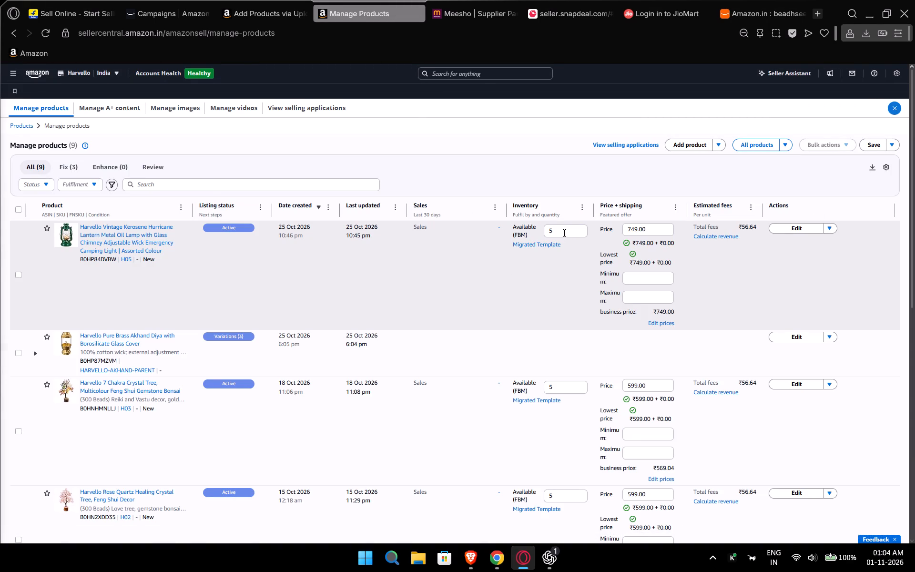
Set the available FBM quantity of the Vintage Kerosene Hurricane Lantern listing (SKU H05) to 6 and save the change.
click(563, 233)
key(BackSpace)
key(6)
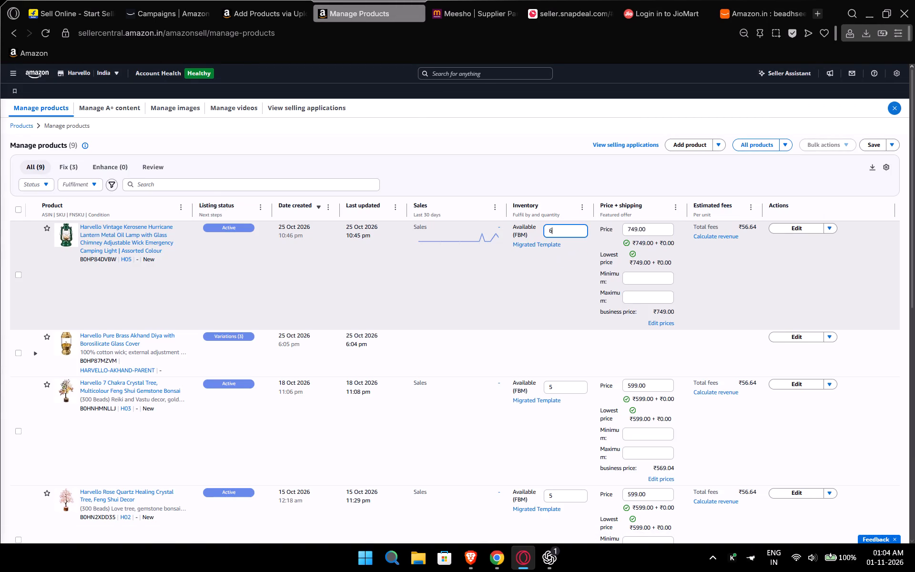
click(500, 297)
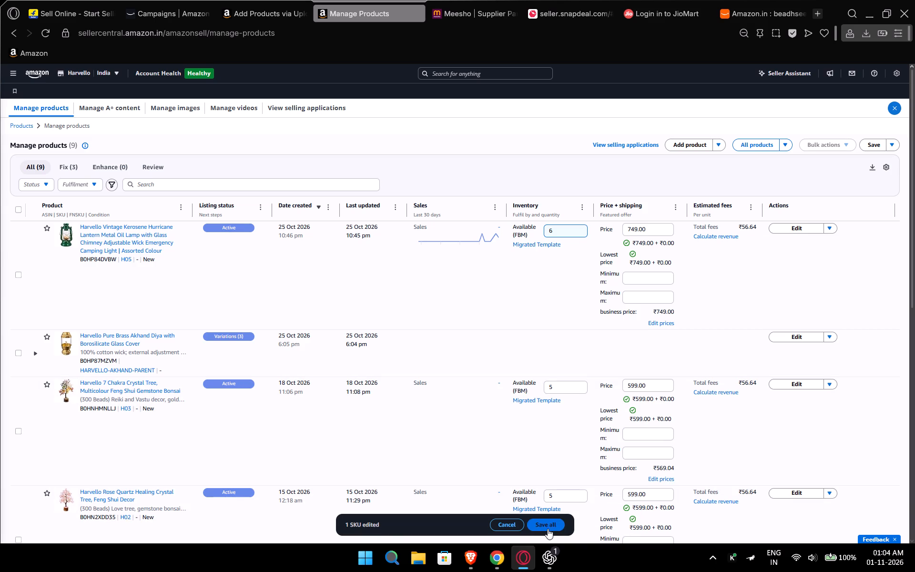
click(548, 529)
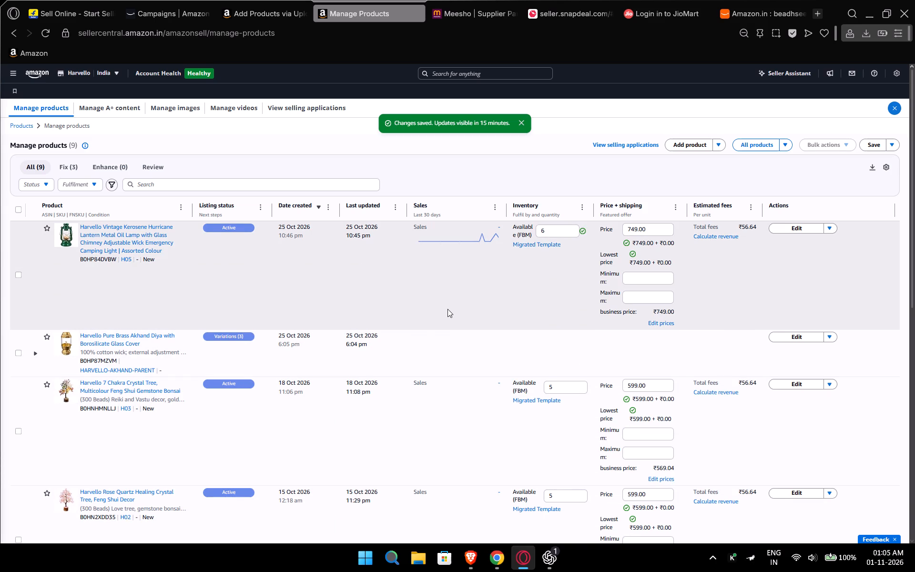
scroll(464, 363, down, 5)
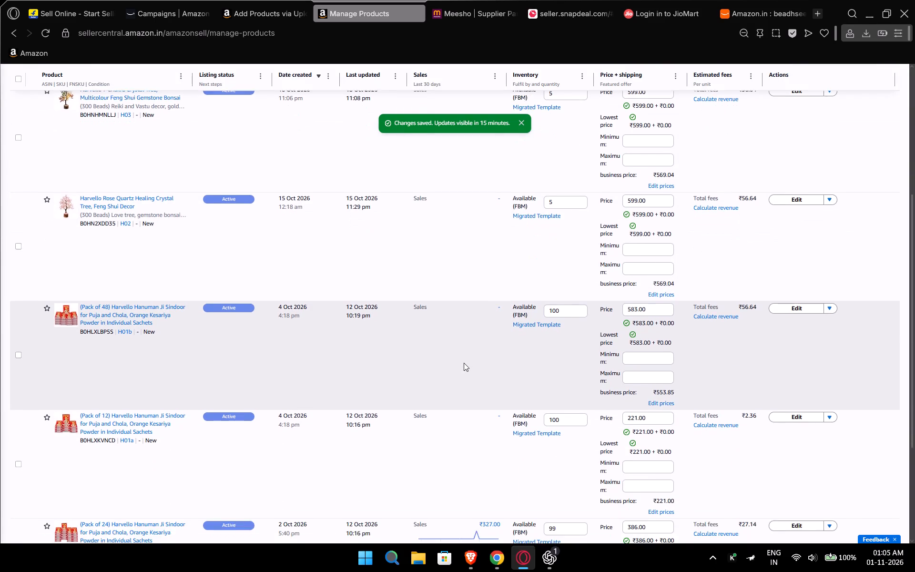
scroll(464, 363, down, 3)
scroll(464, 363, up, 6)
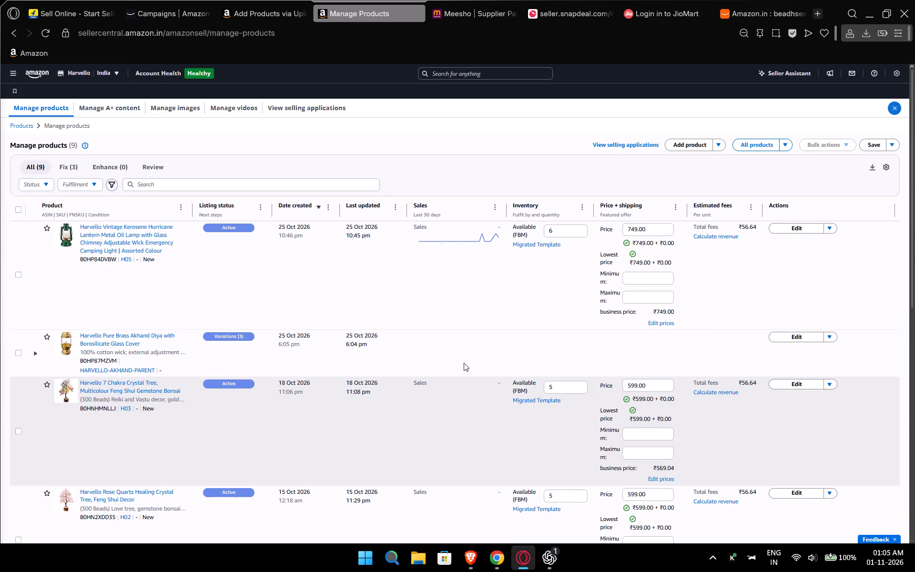
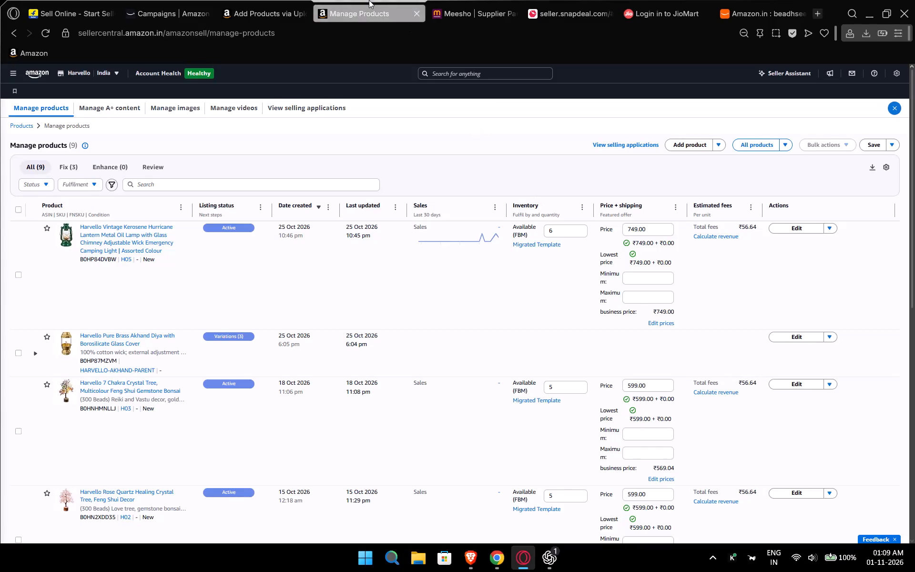
Close the Add Products via Upload page and return to the Manage products page.
click(261, 0)
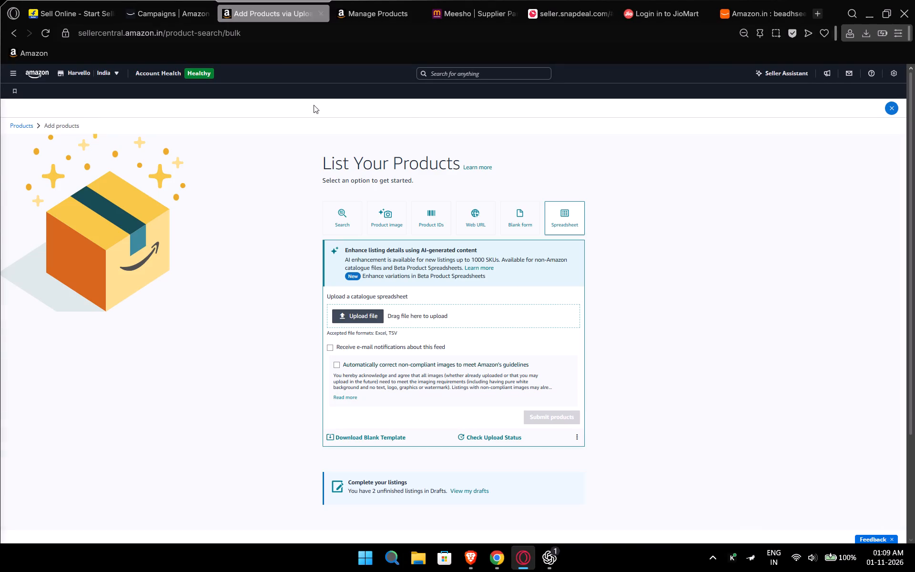
click(347, 0)
click(309, 0)
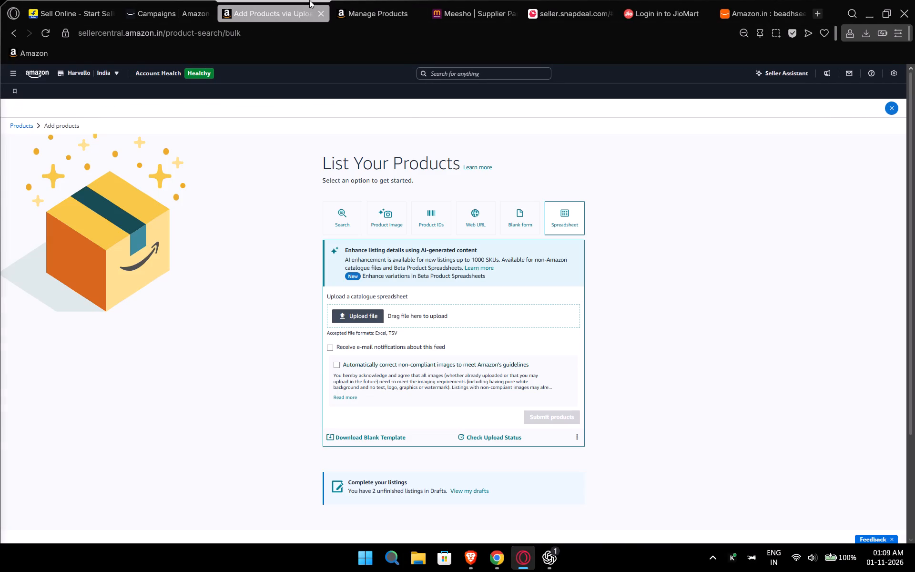
click(318, 13)
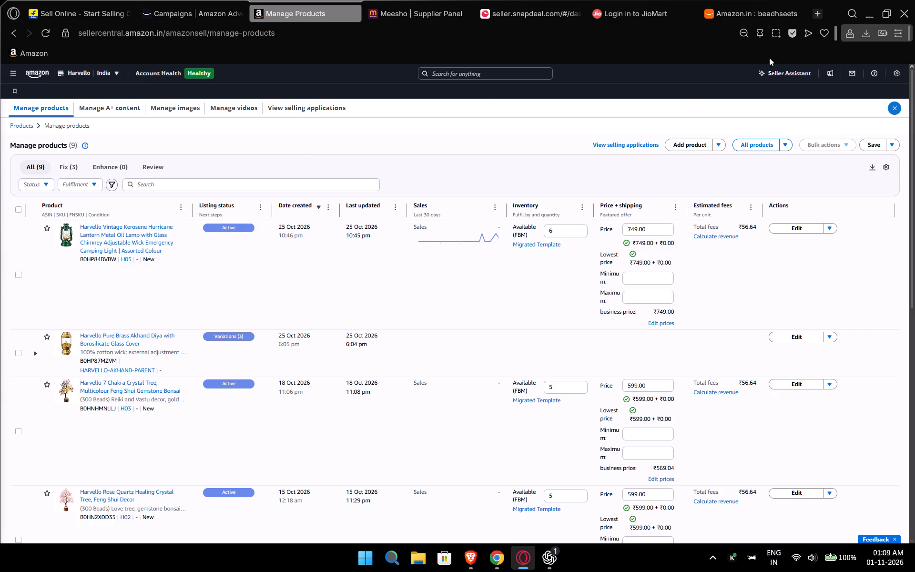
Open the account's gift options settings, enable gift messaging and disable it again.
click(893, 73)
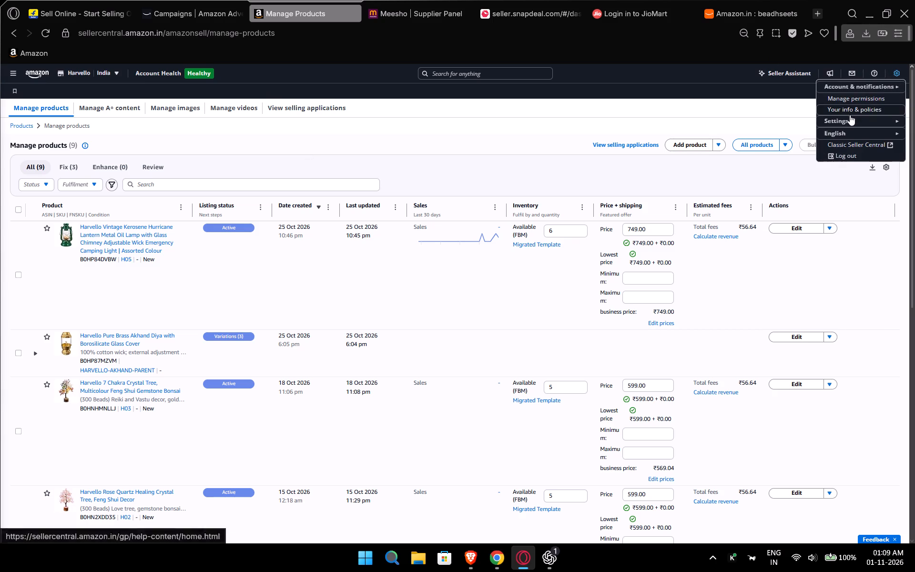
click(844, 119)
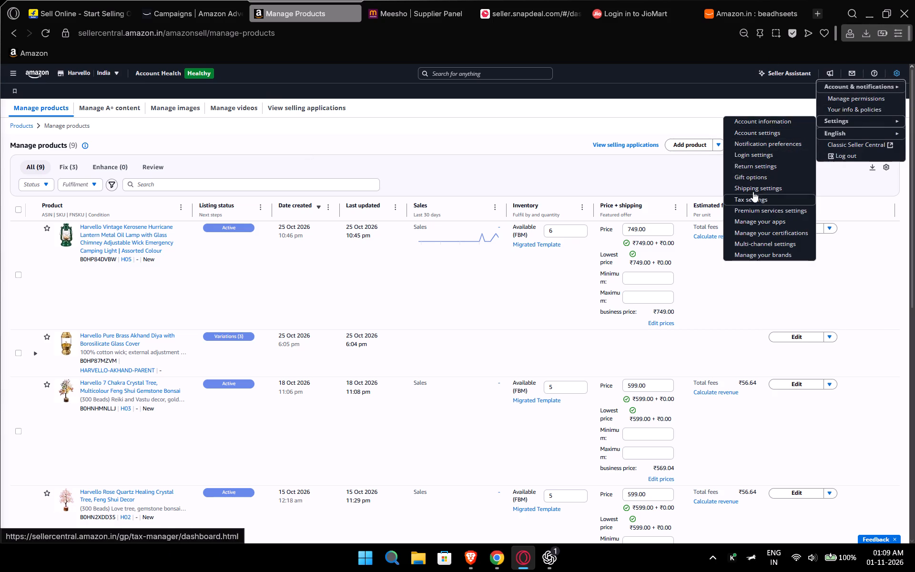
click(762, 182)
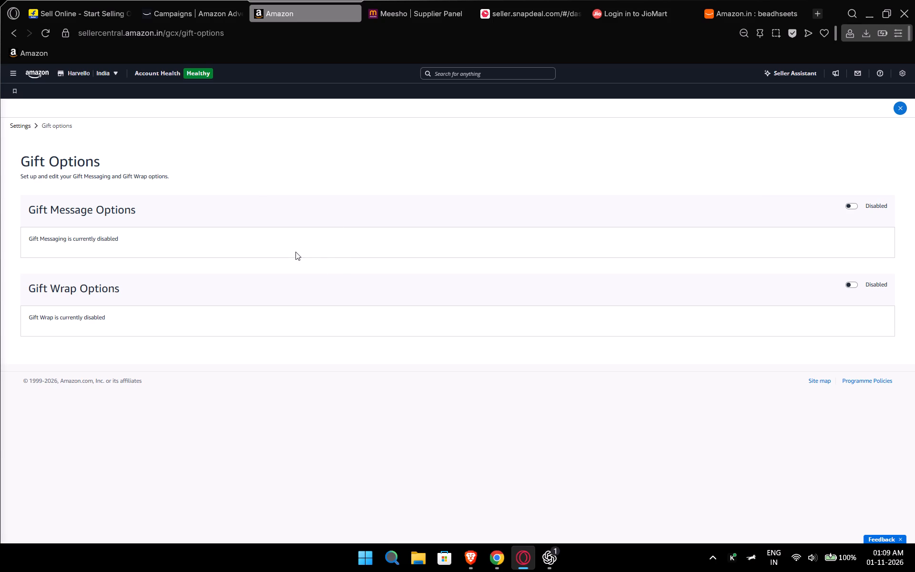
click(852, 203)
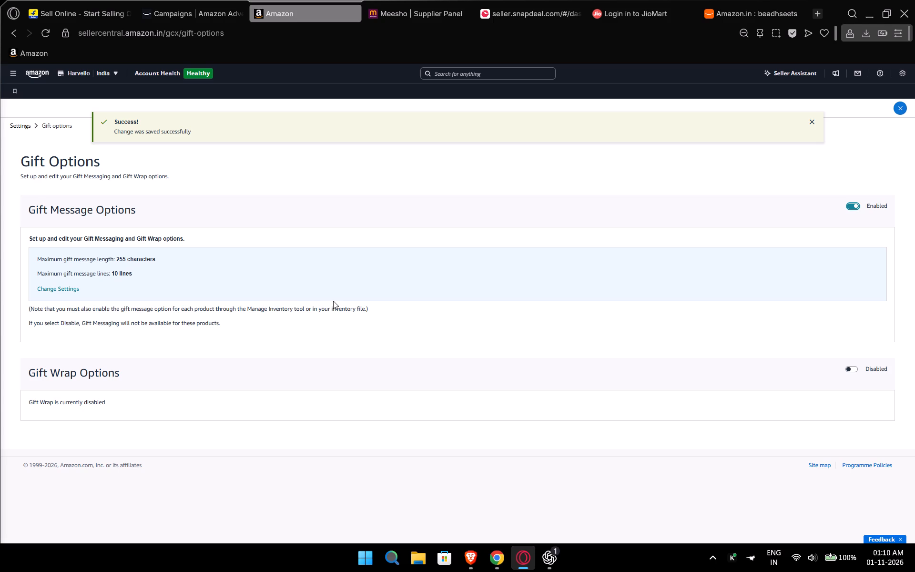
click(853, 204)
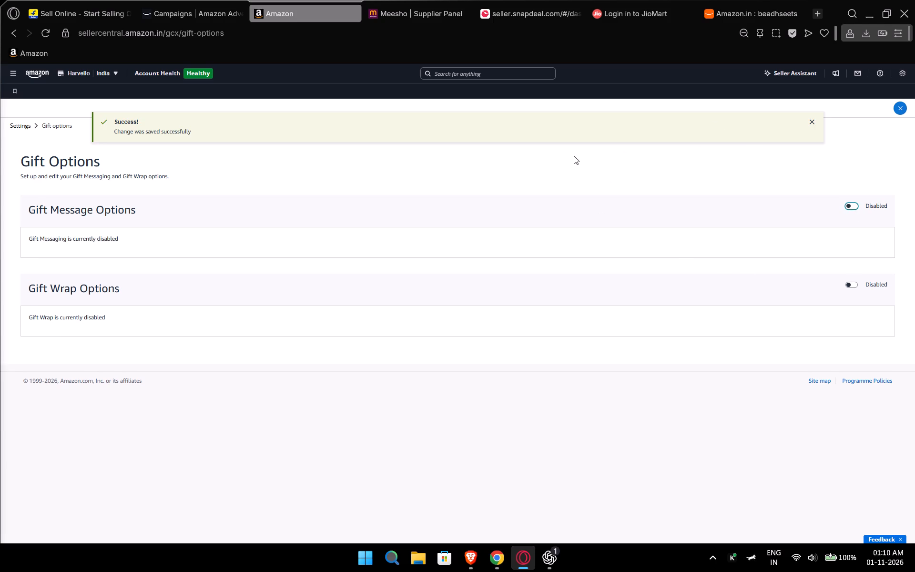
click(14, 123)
Open the account's shipping settings and review the holidays, shipping programs and Ship Through options.
click(901, 71)
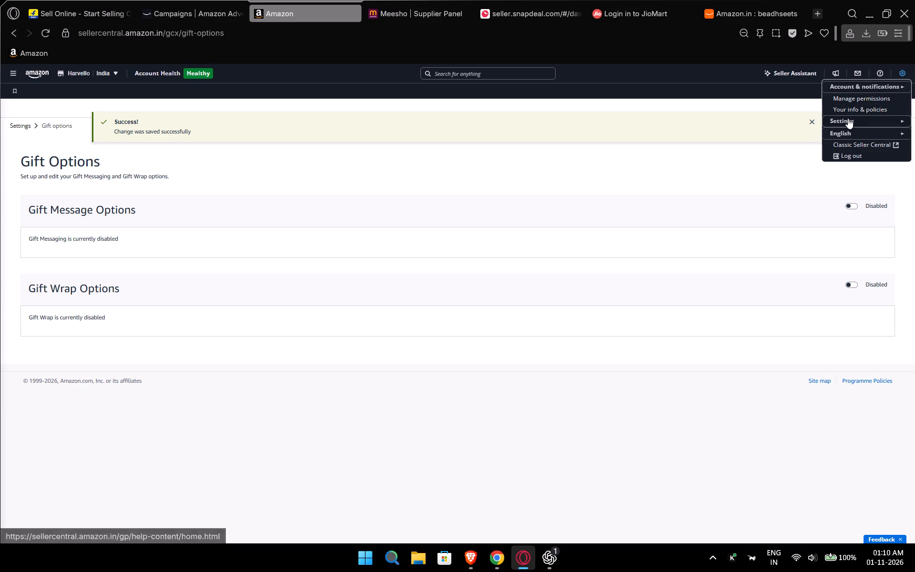
click(847, 119)
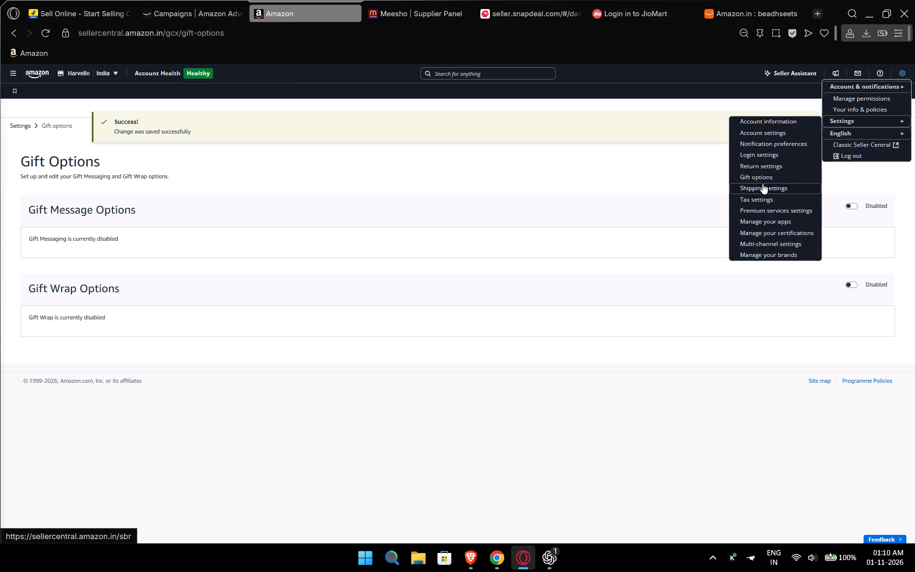
click(762, 184)
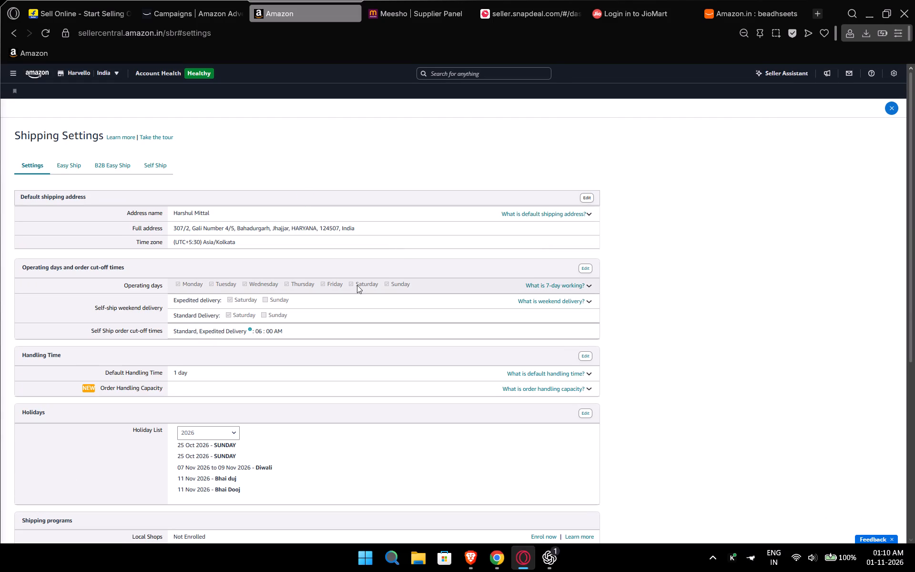
scroll(356, 357, down, 4)
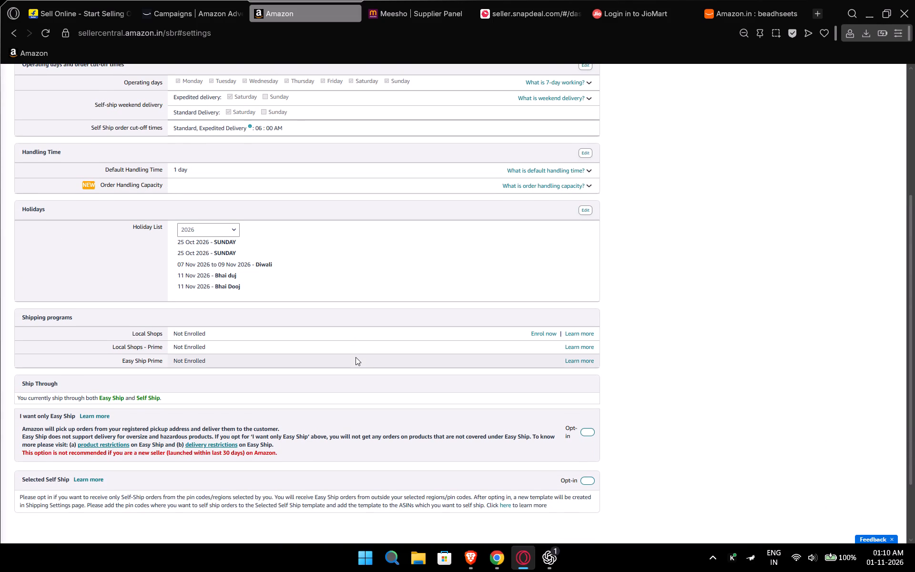
scroll(356, 357, down, 1)
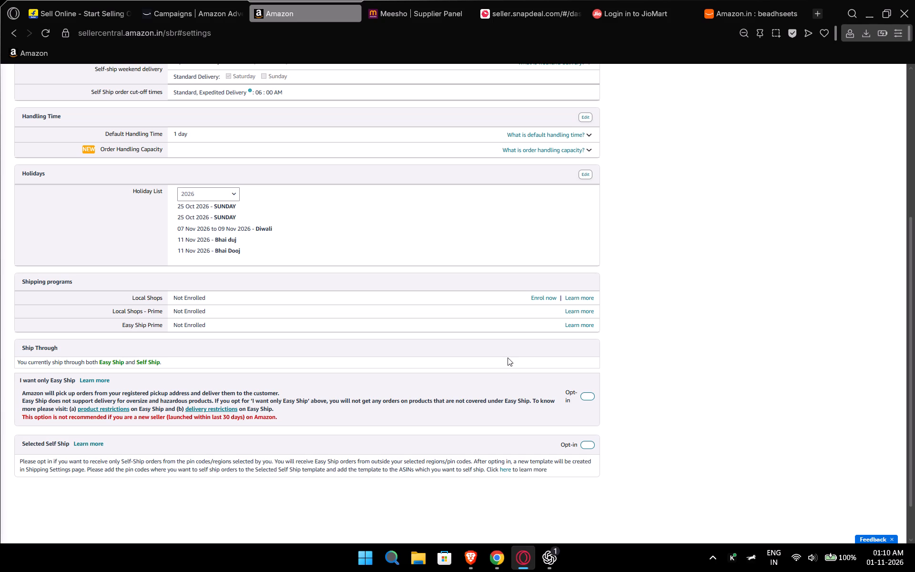
Open the Easy Ship Prime help article from the shipping programs in a maximized window and read its overview and eligibility criteria.
click(576, 324)
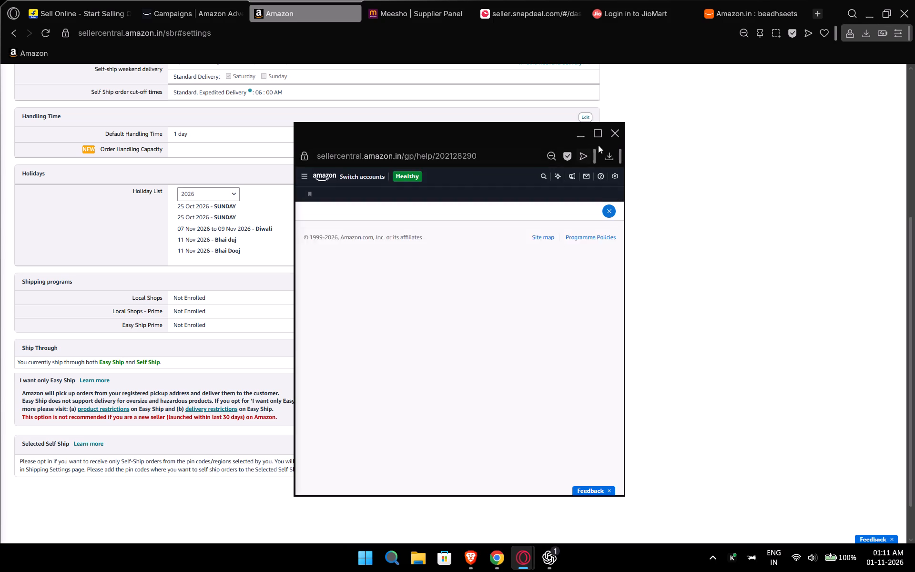
click(600, 138)
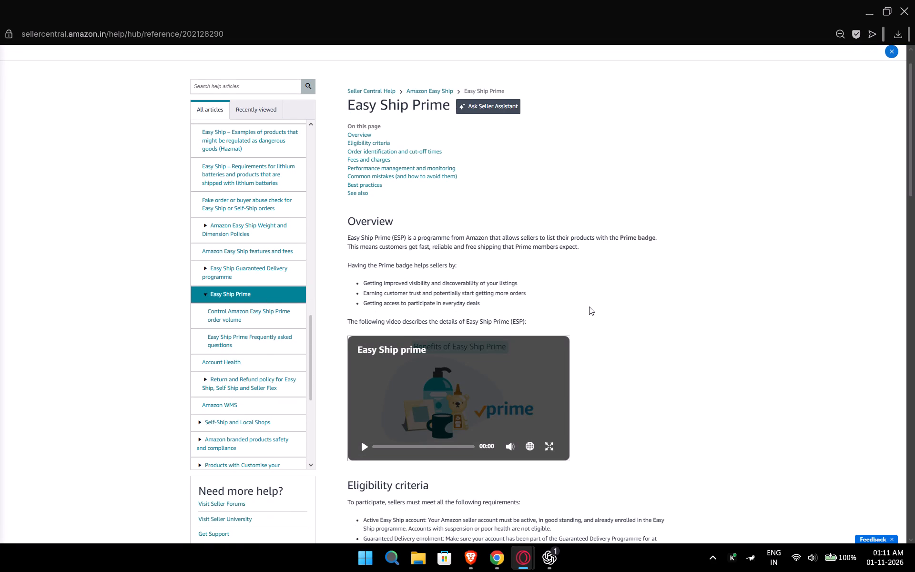
scroll(589, 306, down, 1)
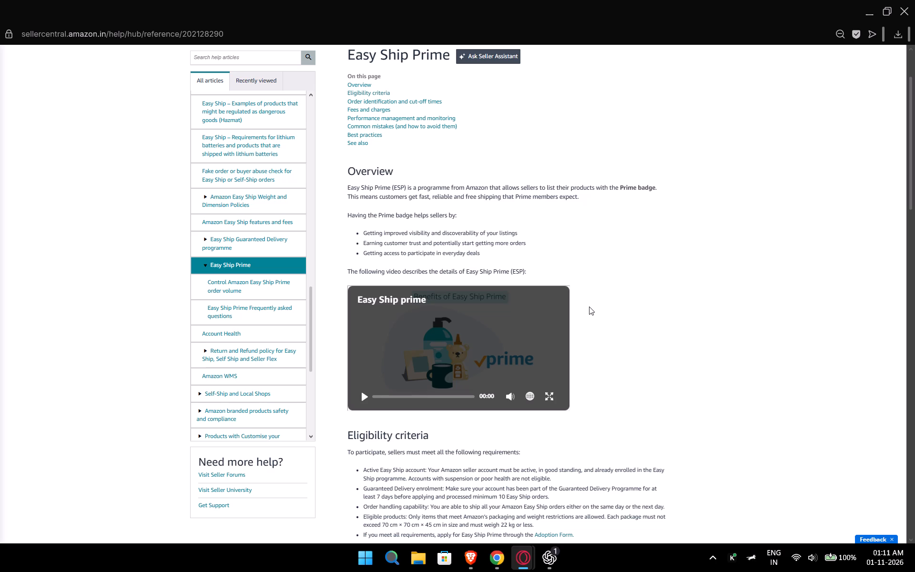
scroll(589, 306, down, 2)
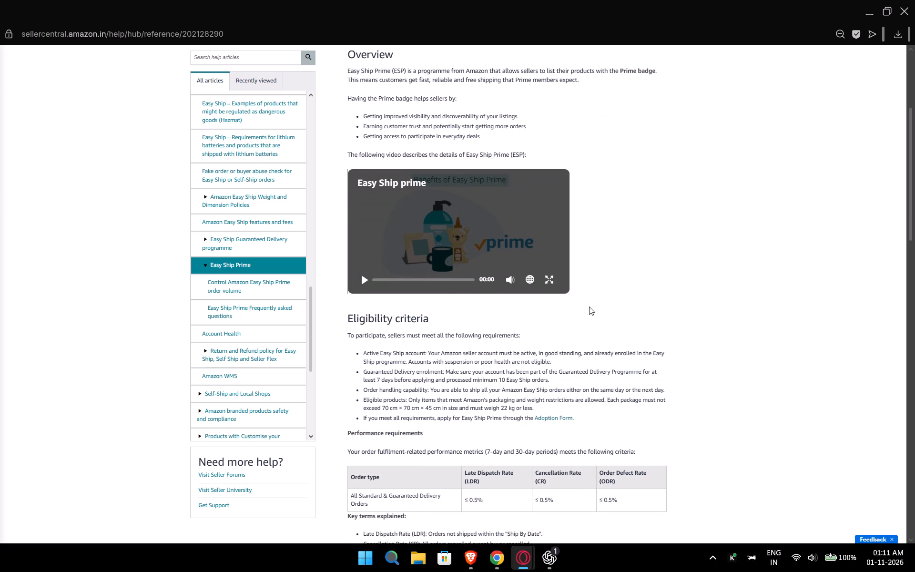
scroll(589, 306, down, 1)
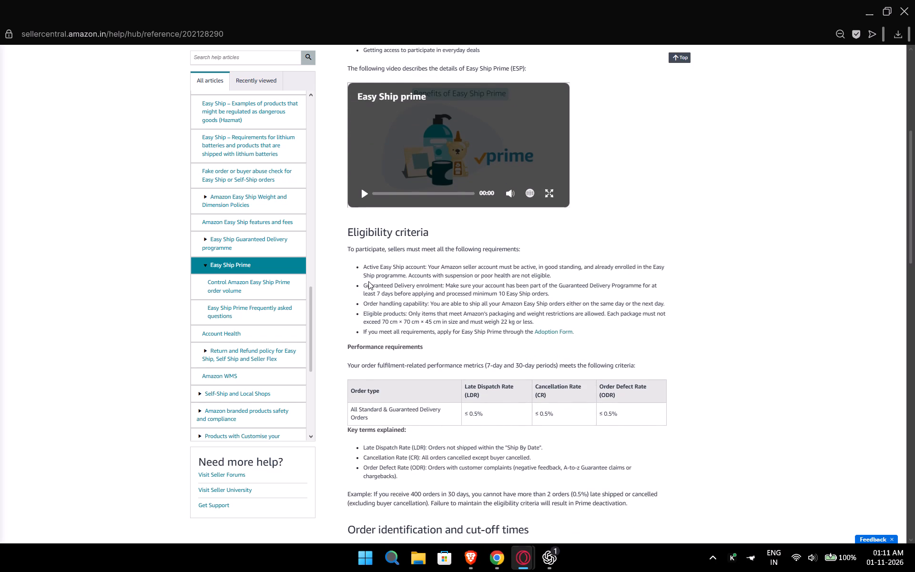
scroll(368, 281, down, 1)
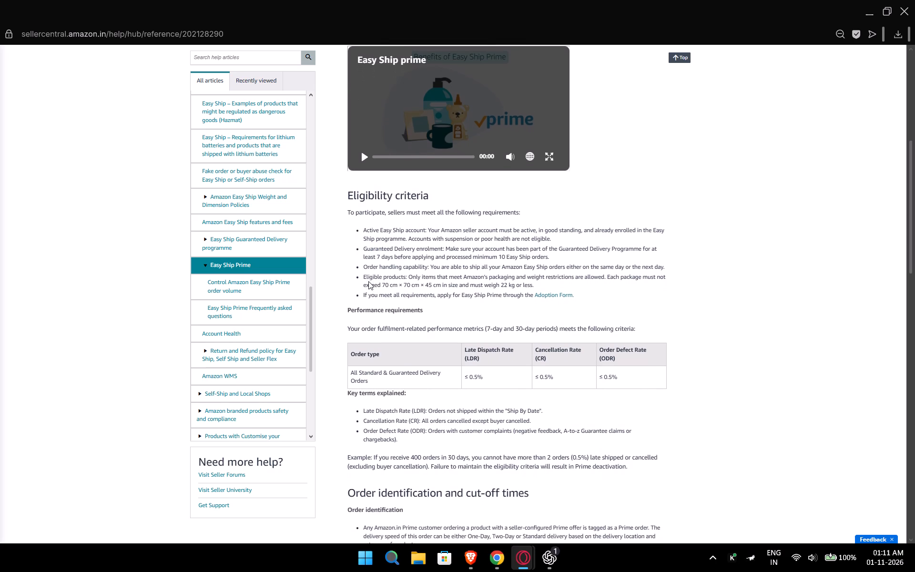
scroll(368, 281, down, 2)
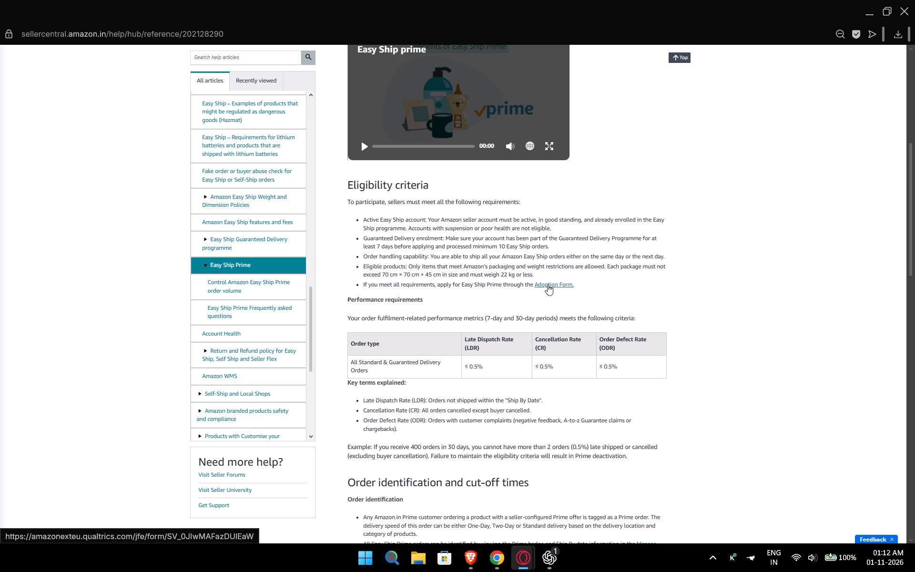
Open the Easy Ship Prime adoption form and look over its required fields and program choices.
click(548, 285)
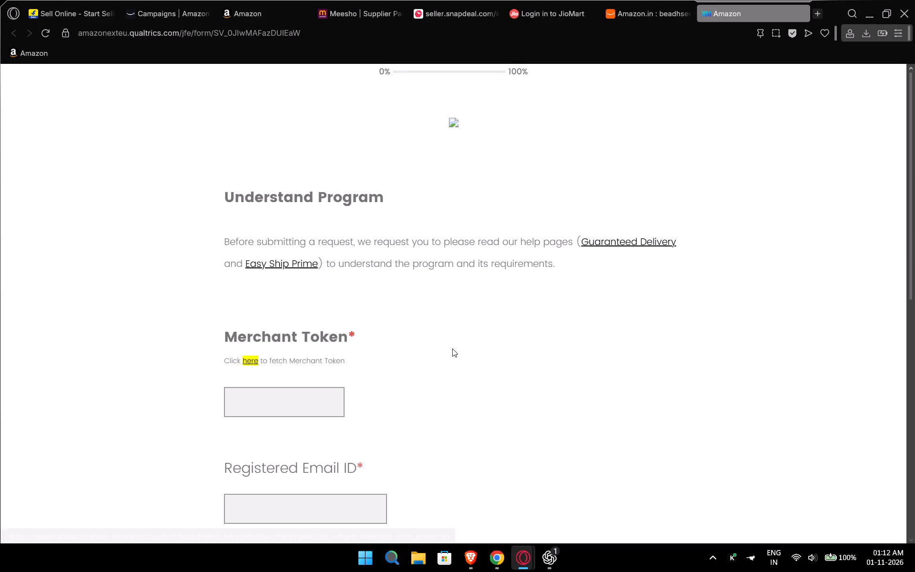
scroll(452, 349, up, 1)
scroll(452, 349, down, 4)
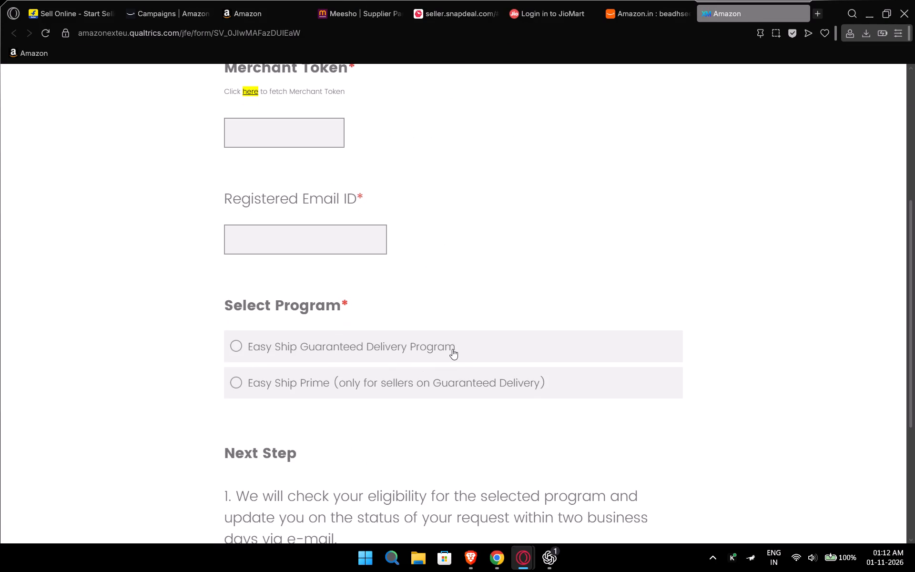
scroll(452, 349, up, 2)
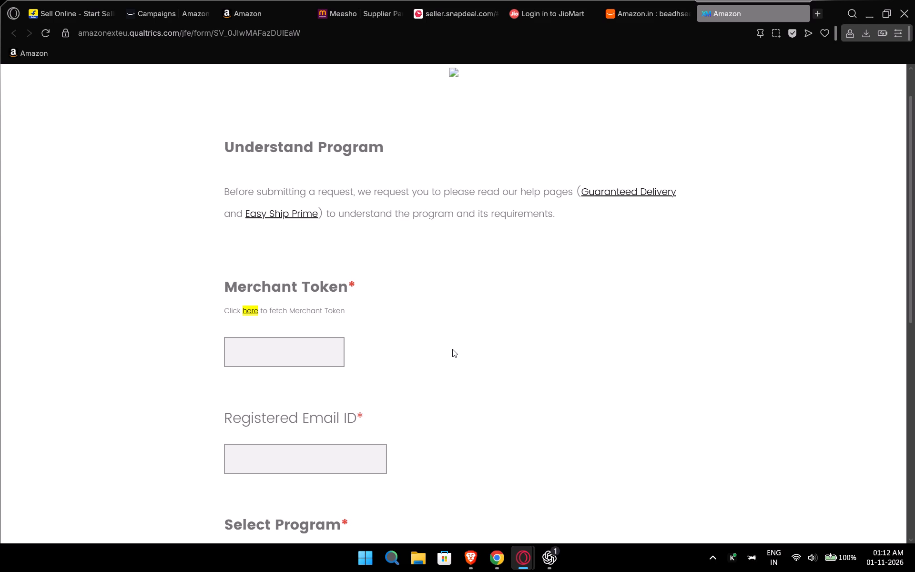
Open the Guaranteed Delivery help page linked in the adoption form and read its eligibility criteria and handling time rules.
drag(634, 194, 807, 4)
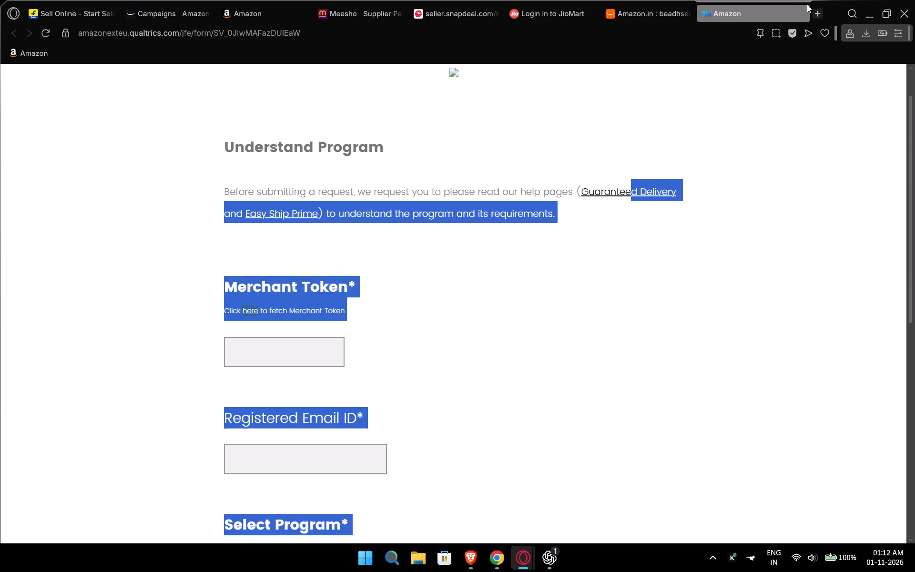
drag(807, 4, 710, 150)
click(710, 150)
click(637, 191)
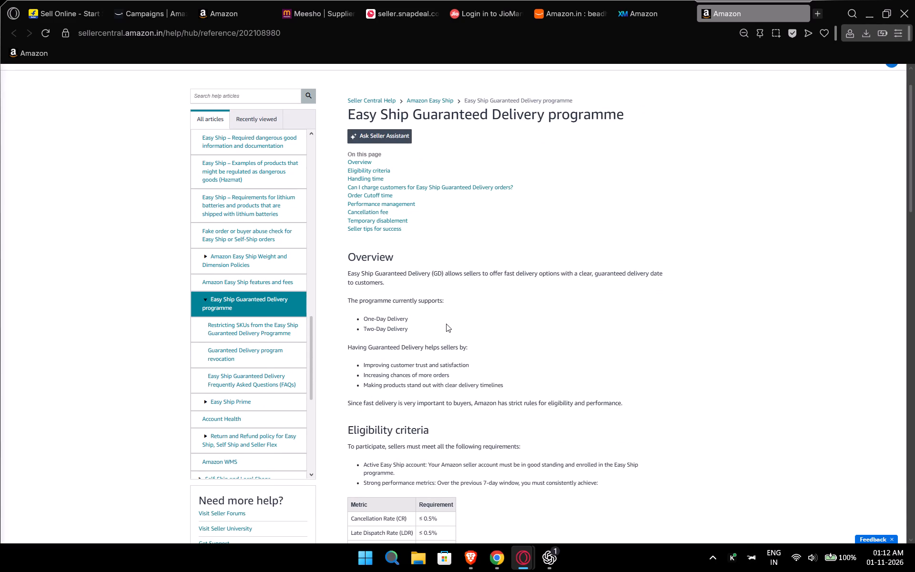
scroll(446, 324, down, 2)
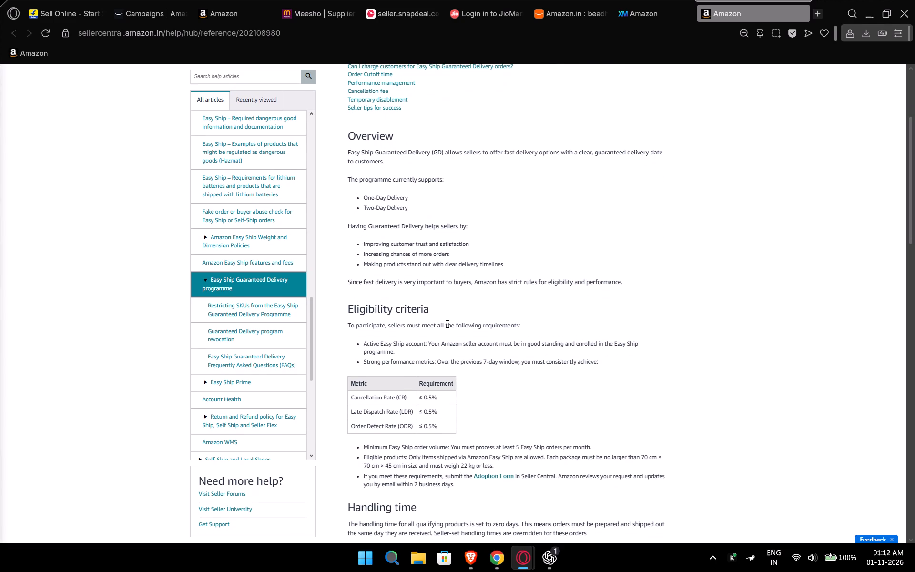
scroll(446, 324, down, 1)
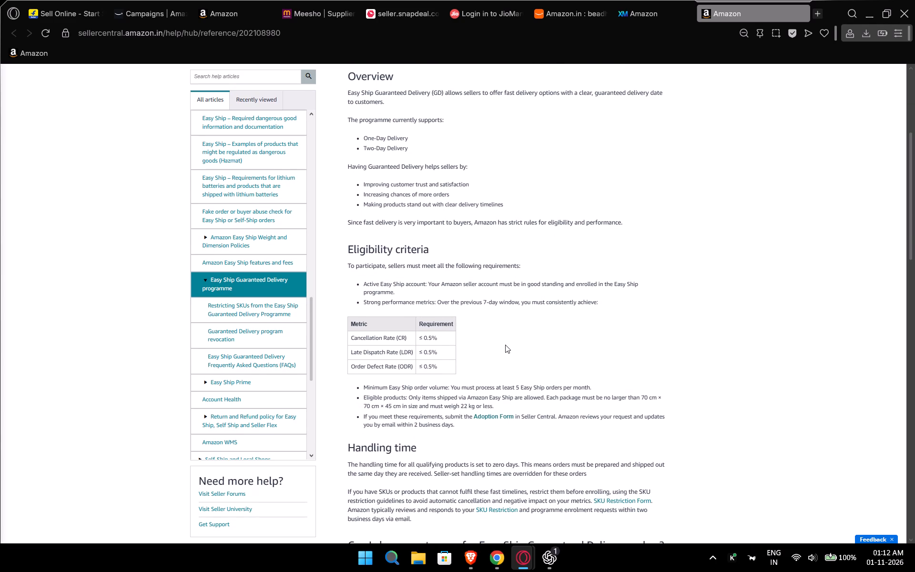
scroll(505, 345, down, 2)
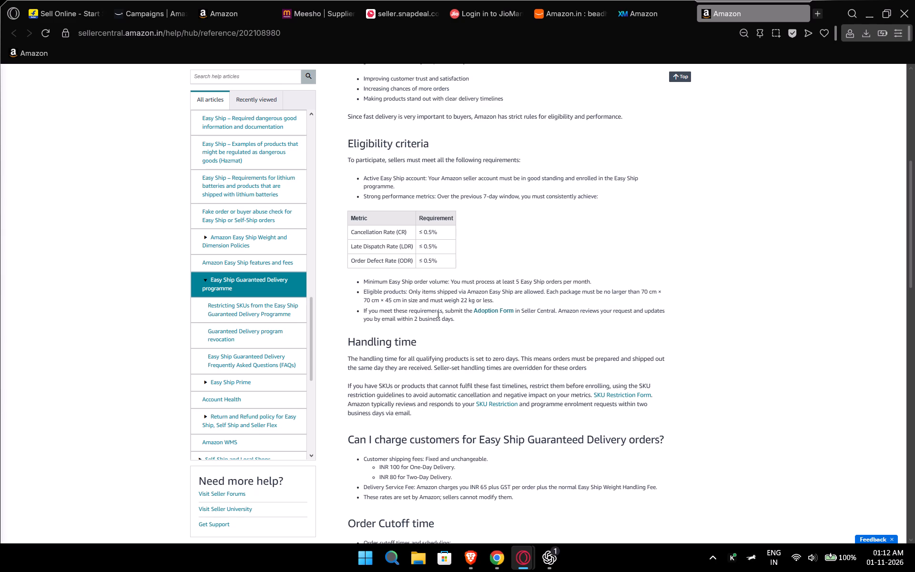
Open the adoption form from the Guaranteed Delivery article and review its program options and Next Step notes.
click(498, 310)
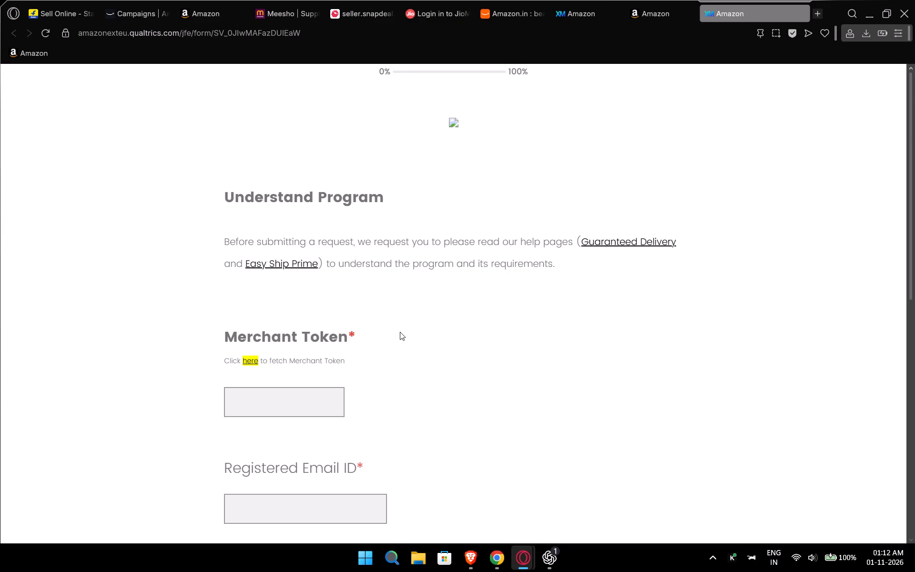
scroll(400, 332, down, 4)
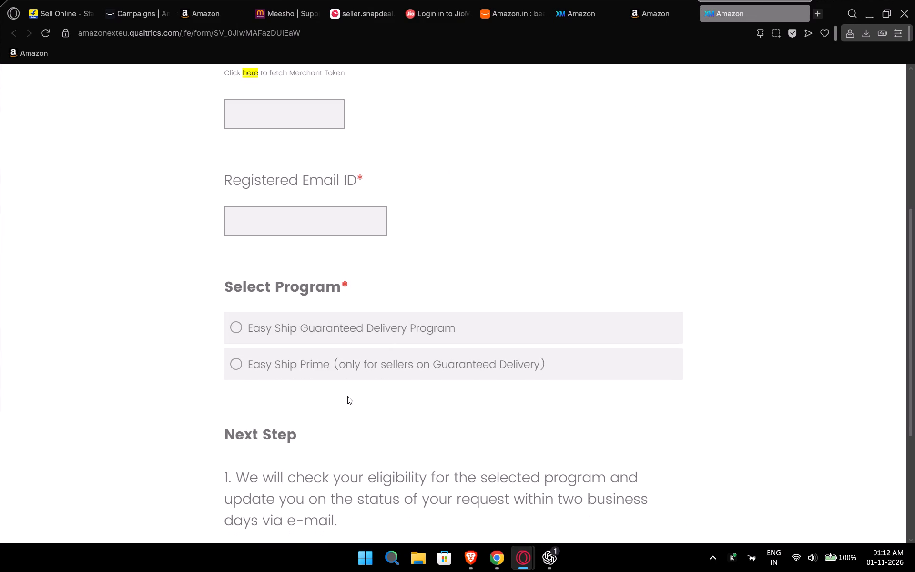
scroll(347, 396, down, 1)
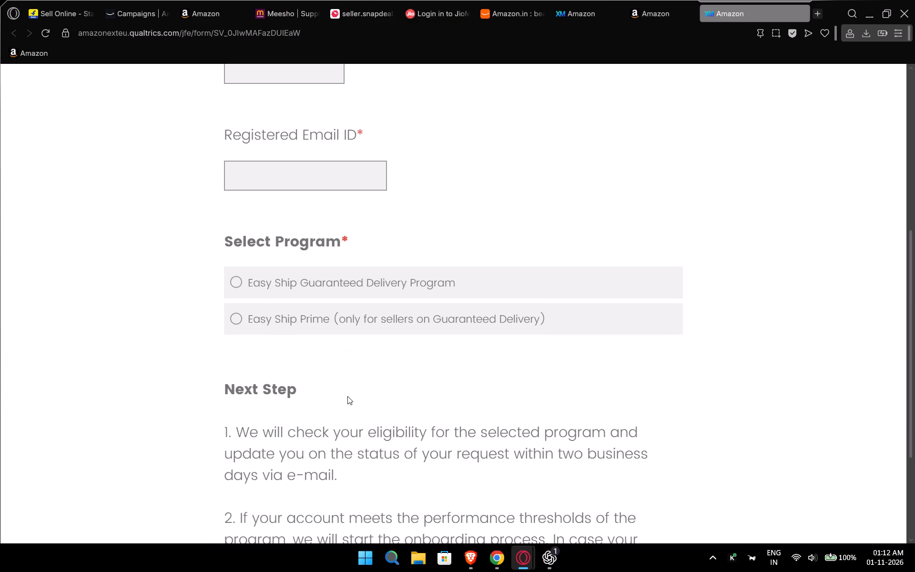
scroll(347, 396, down, 2)
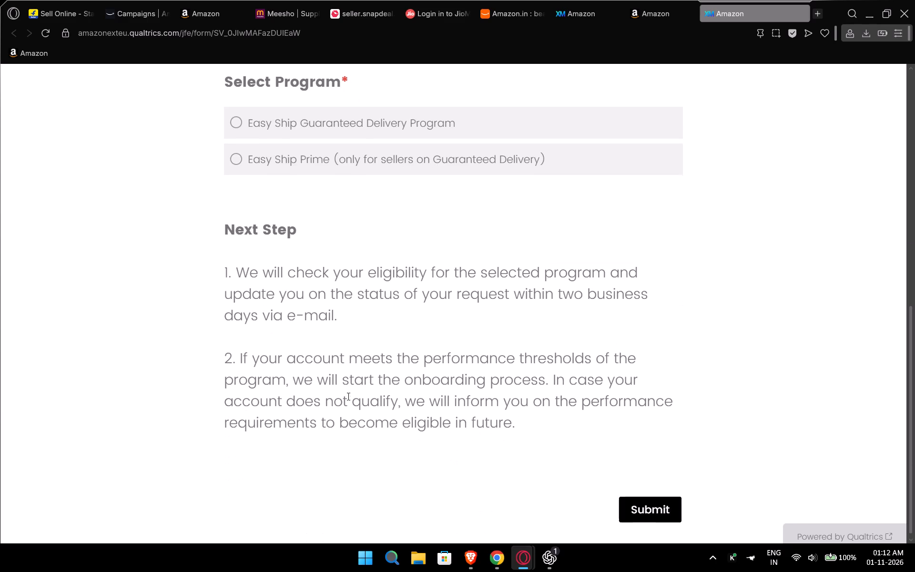
scroll(347, 396, down, 1)
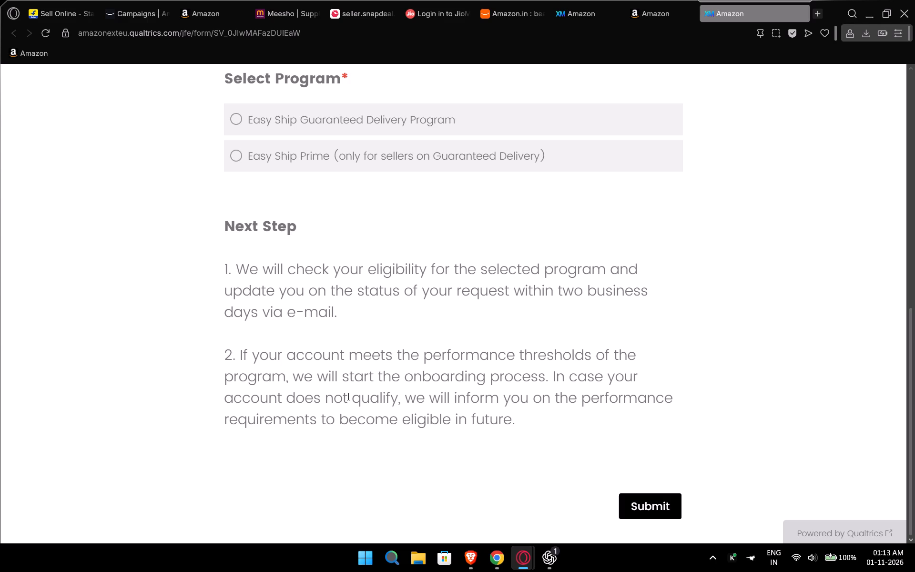
scroll(347, 396, up, 2)
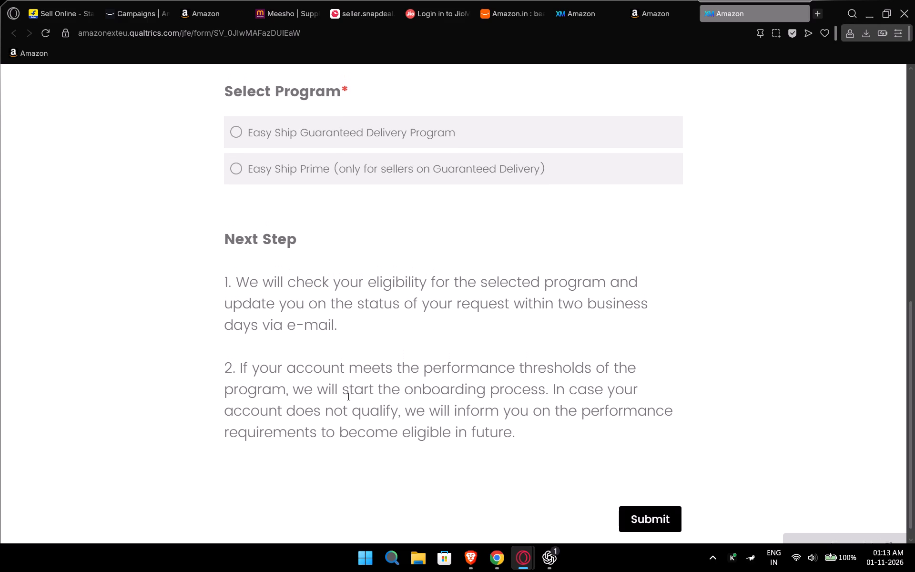
Select the Easy Ship Guaranteed Delivery Program as the program in the adoption form.
scroll(347, 396, up, 4)
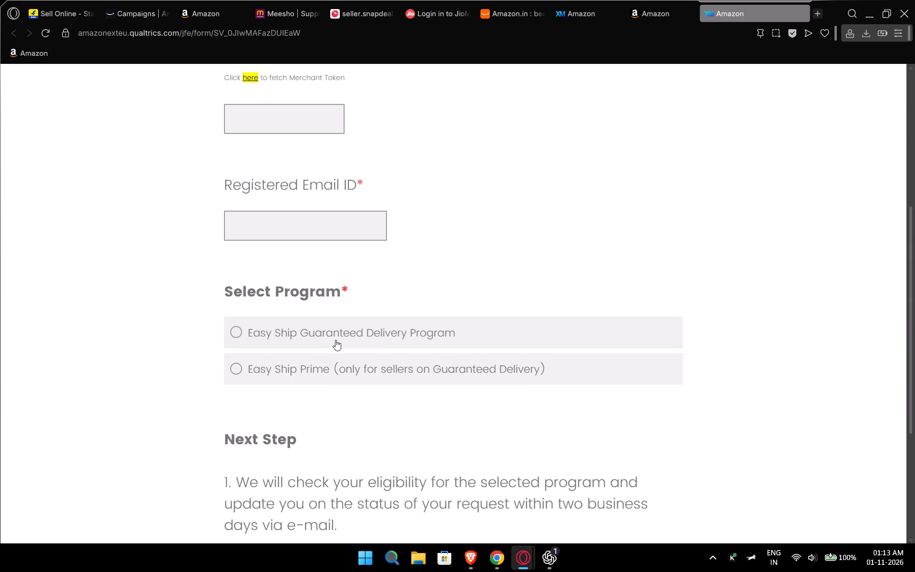
click(325, 327)
click(325, 327)
double_click(325, 327)
Copy the India merchant token from the Seller Central page linked in the form and enter it in the Merchant Token field.
scroll(295, 232, up, 2)
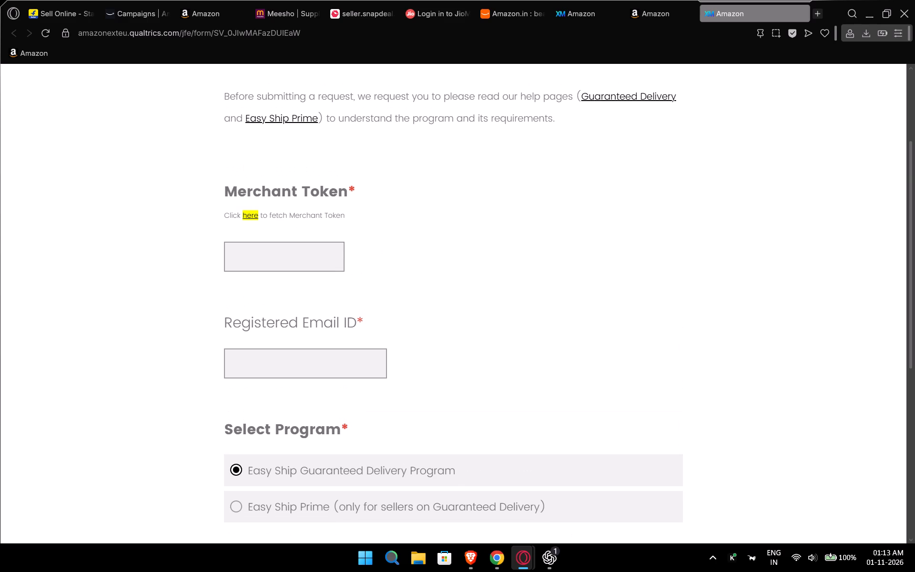
click(270, 263)
click(249, 216)
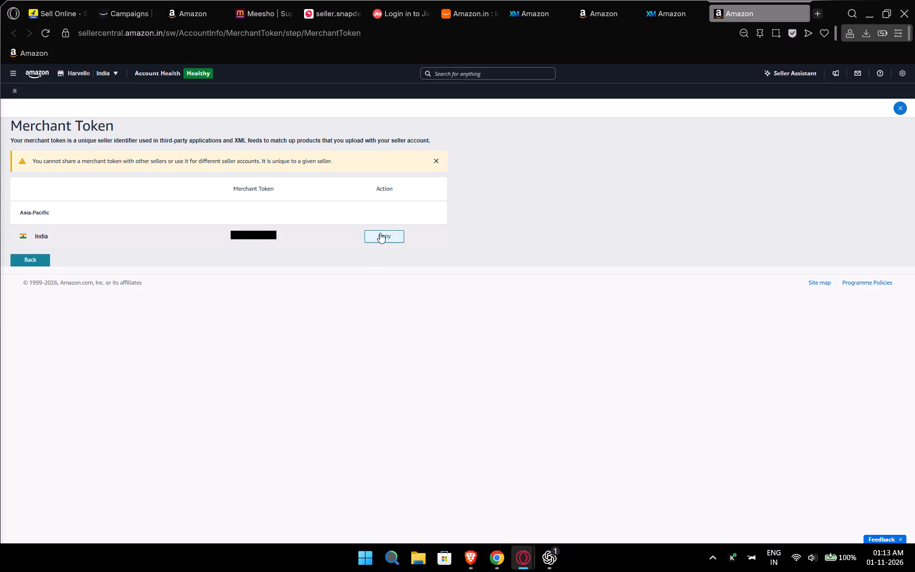
click(380, 233)
click(661, 0)
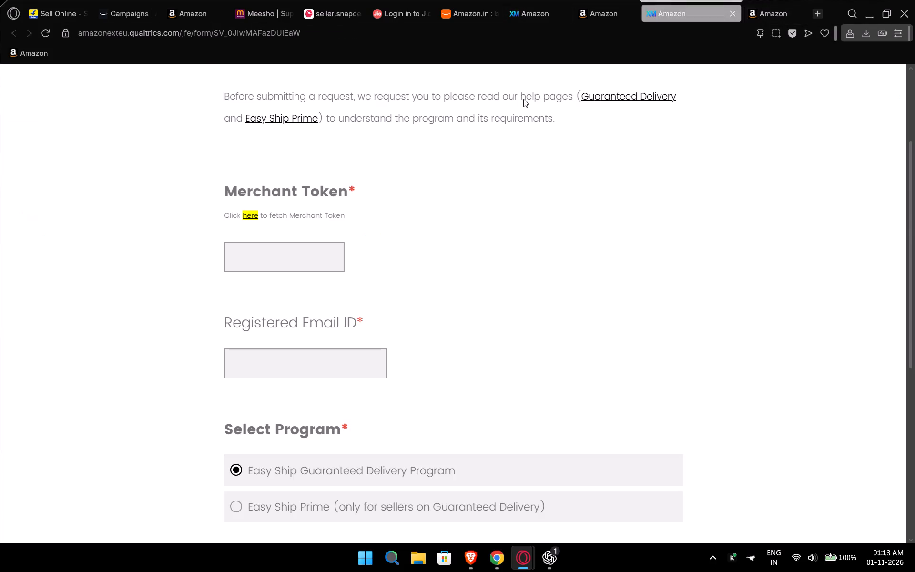
click(290, 262)
key(ctrl+v)
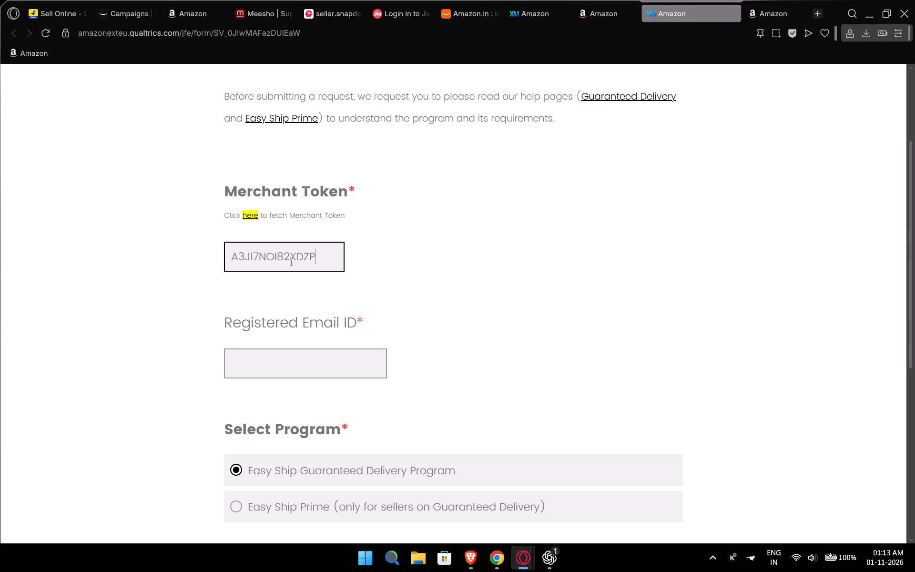
click(233, 254)
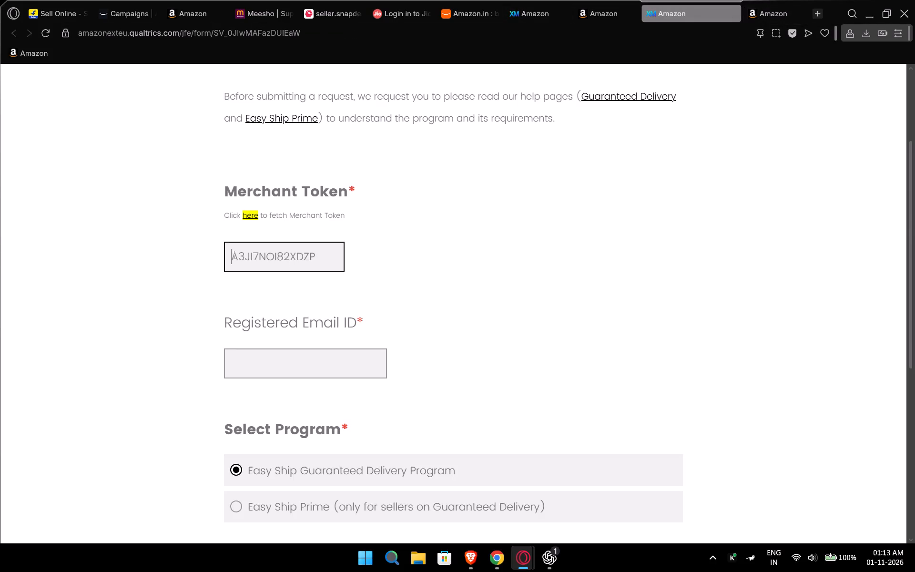
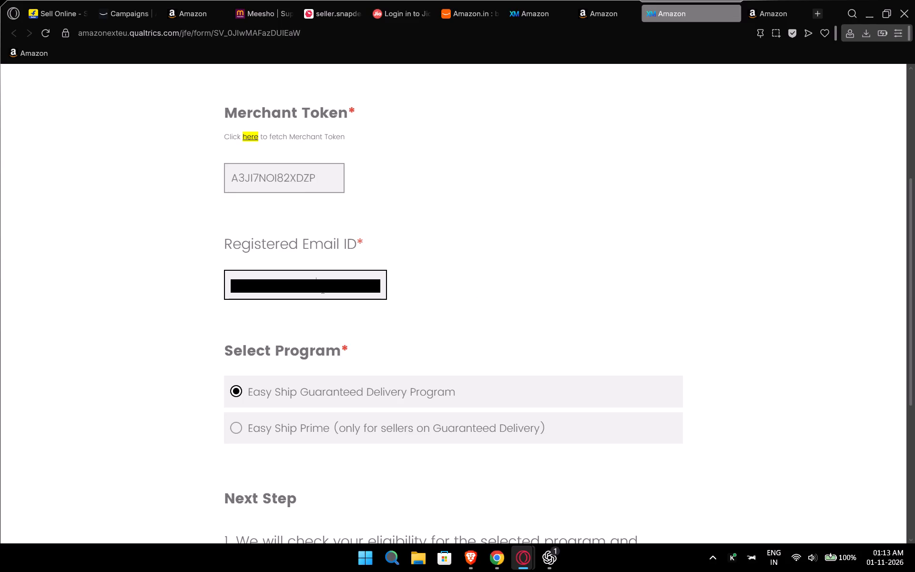
Check the registered email address entered in the adoption form from start to end, along with the selected program.
scroll(322, 289, right, 1)
key(Left)
key(Left)
key(Left)
key(Left)
key(Left)
key(Left)
key(Left)
key(Left)
key(Left)
key(Left)
key(Left)
key(Left)
key(Left)
key(Left)
key(Left)
key(Left)
key(Left)
key(Left)
key(Left)
key(Left)
key(Right)
key(Right)
key(Right)
key(Right)
key(Right)
key(Right)
key(Right)
key(Right)
key(Right)
key(Right)
key(Right)
key(Right)
key(Right)
key(Right)
key(Right)
key(Right)
key(Right)
key(Right)
key(Right)
key(Right)
key(Right)
key(Right)
key(Right)
key(Right)
key(Right)
key(Right)
key(Right)
key(Right)
key(Right)
key(Right)
key(Right)
key(Right)
key(Right)
key(Right)
key(Right)
key(Right)
key(Right)
click(408, 308)
scroll(408, 308, down, 3)
click(337, 214)
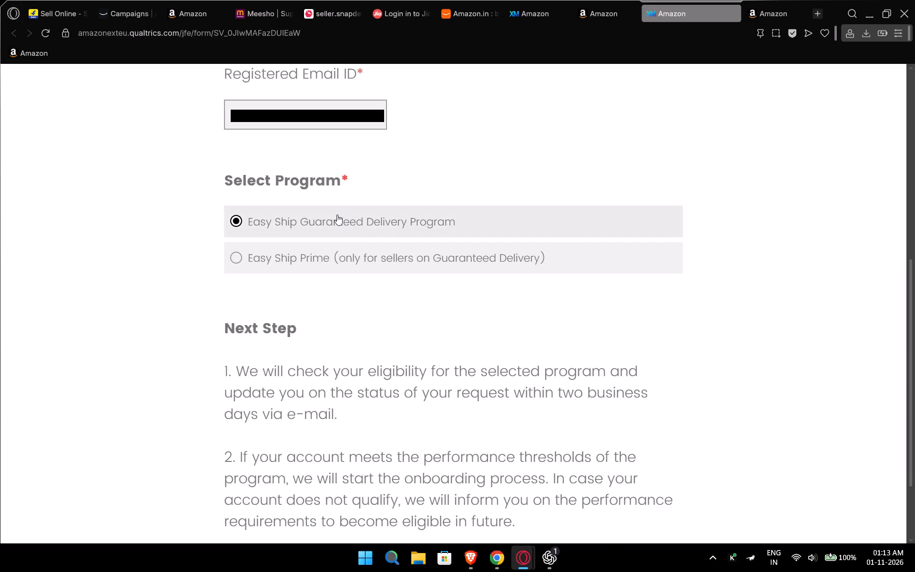
scroll(355, 325, down, 4)
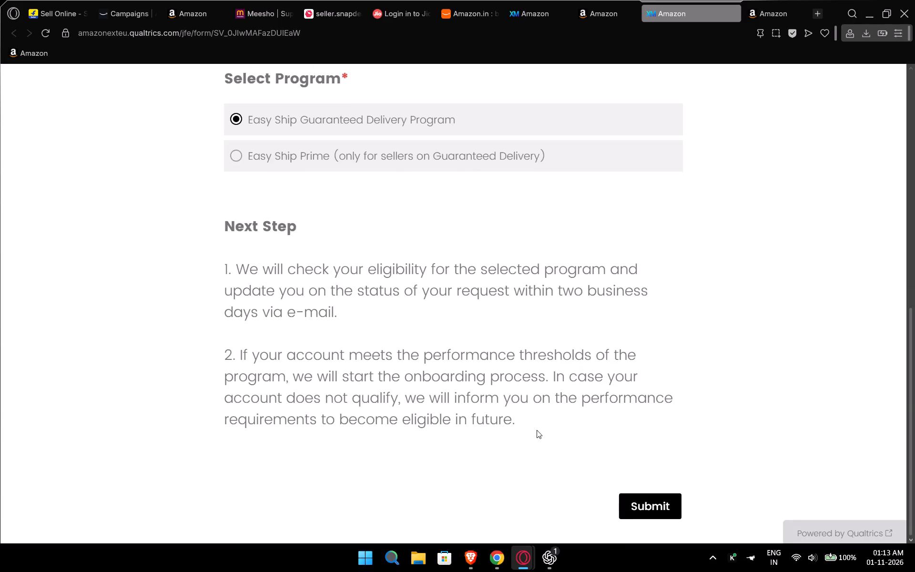
Read the Guaranteed Delivery help article's sections on charges, order cutoff times, performance management, cancellation fees, temporary disablement and seller tips.
click(624, 0)
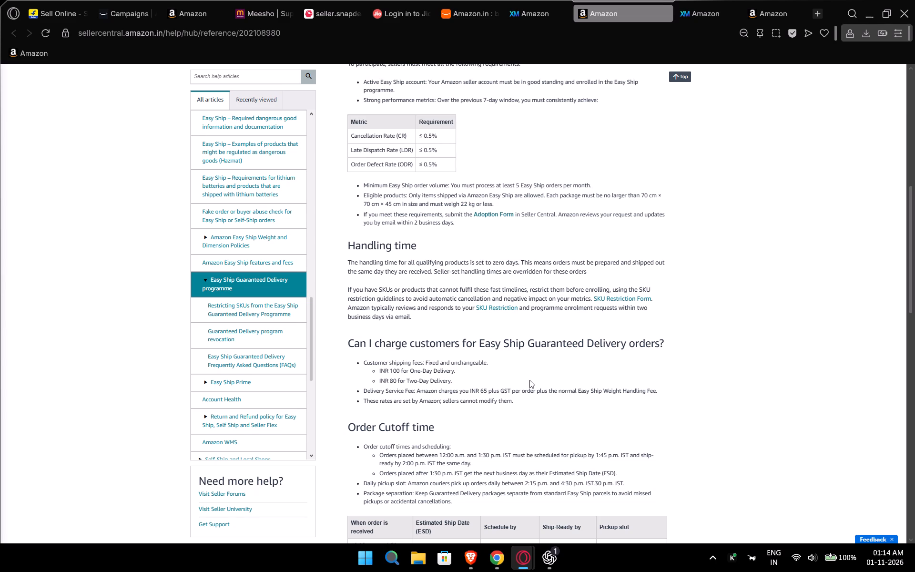
scroll(529, 380, down, 3)
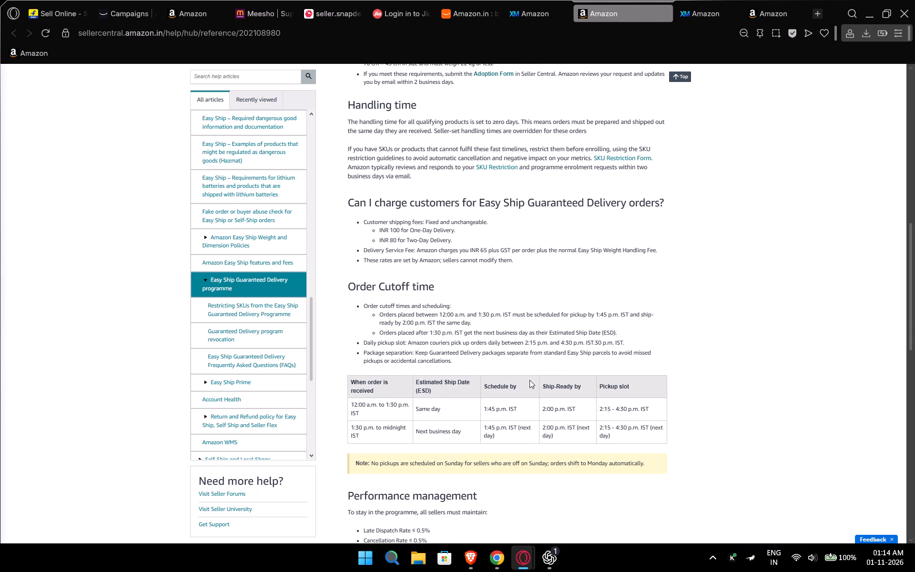
scroll(529, 380, down, 4)
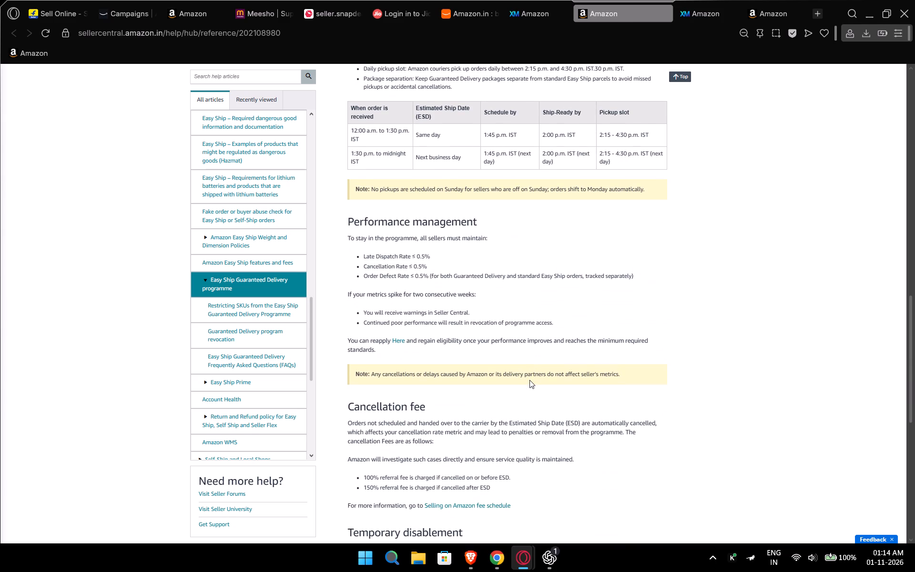
scroll(529, 380, down, 3)
scroll(529, 380, up, 1)
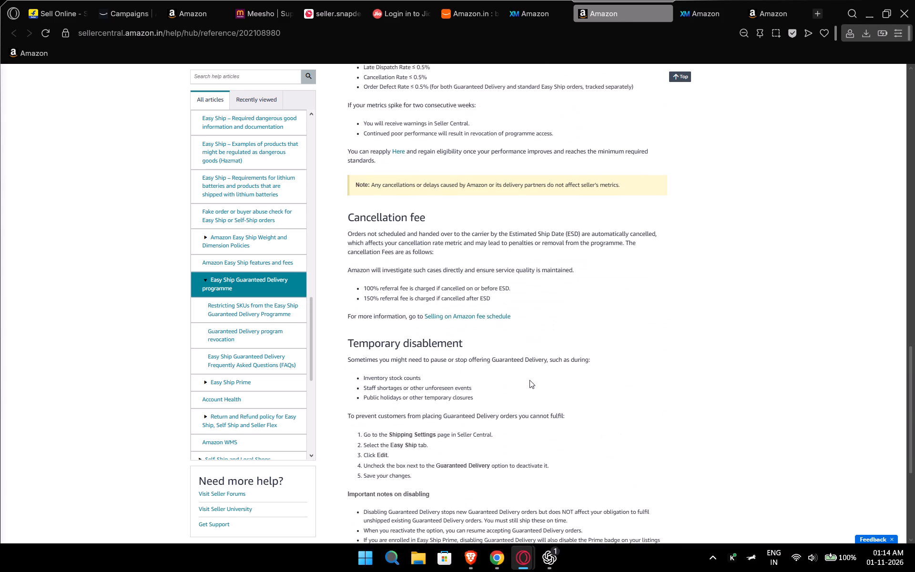
scroll(529, 380, up, 1)
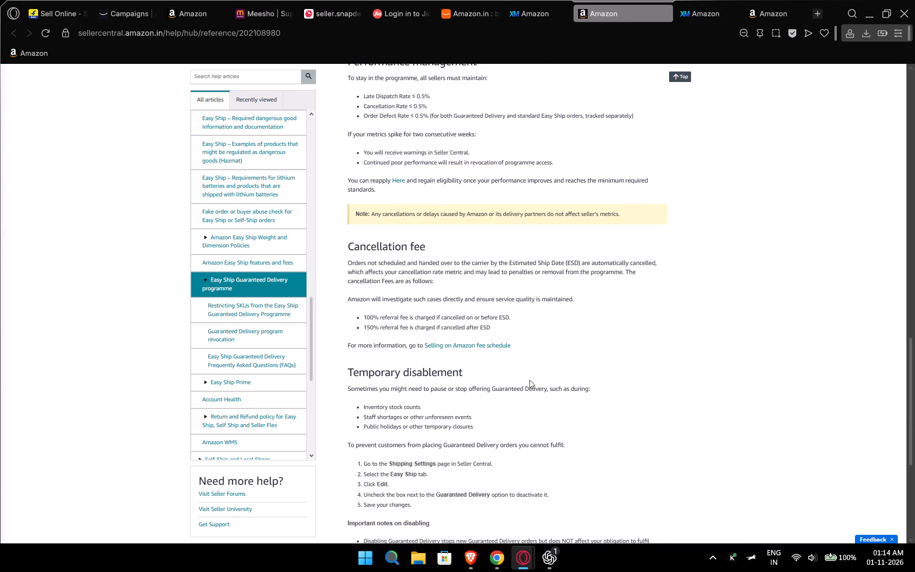
scroll(529, 380, down, 1)
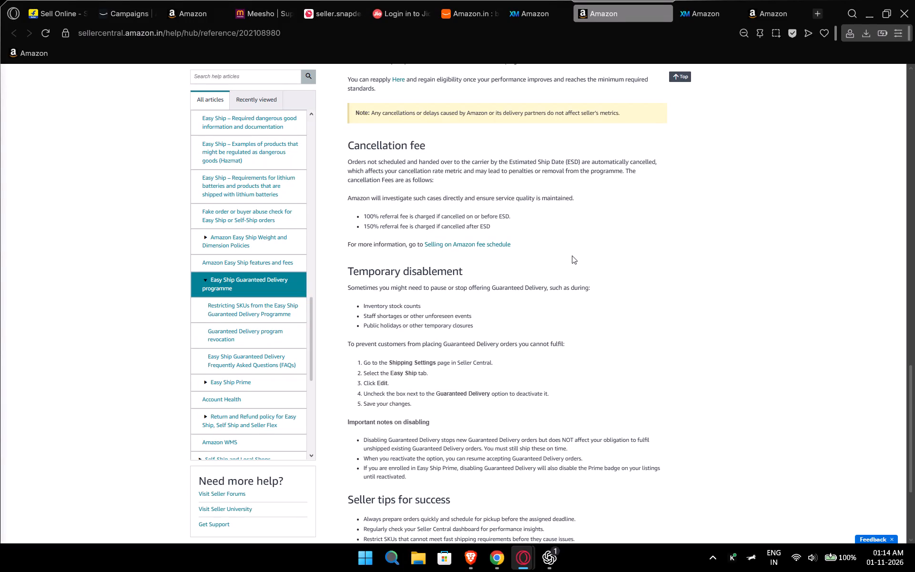
scroll(572, 255, down, 2)
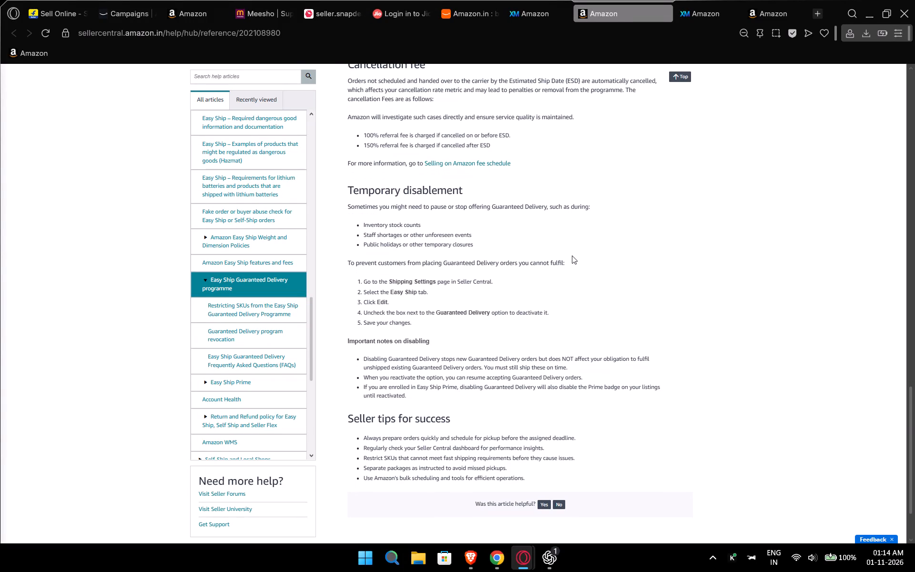
Review the completed adoption form and submit it, agreeing to include the sensitive information.
click(678, 0)
scroll(452, 274, up, 6)
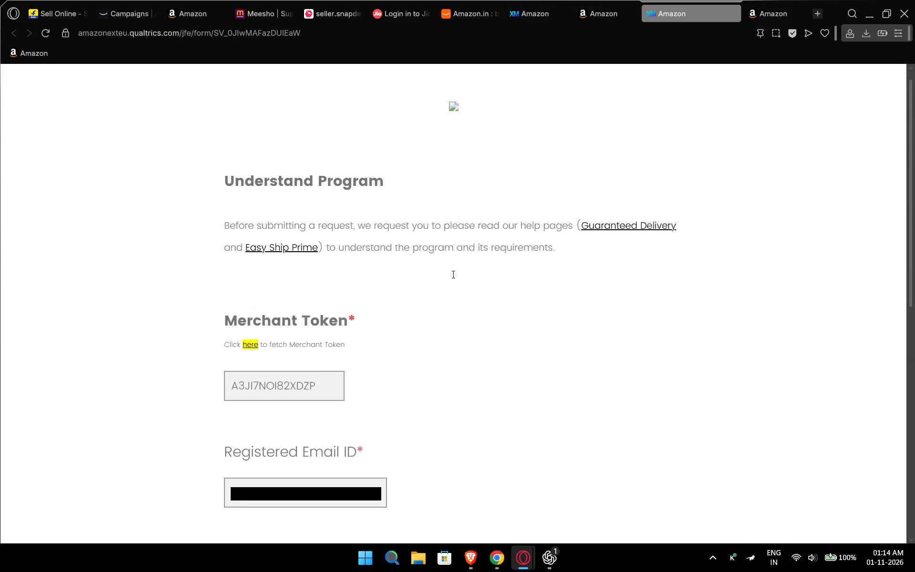
scroll(452, 274, up, 3)
scroll(452, 274, down, 3)
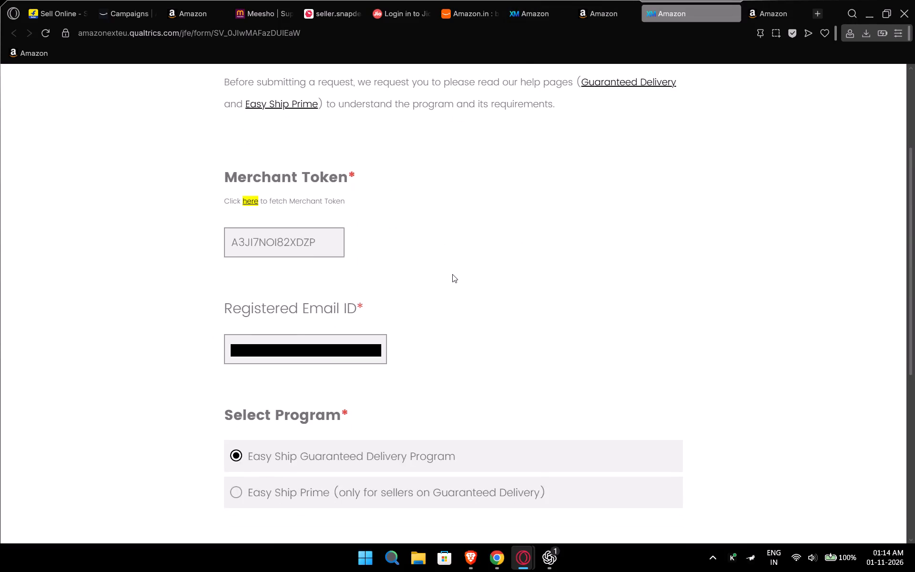
scroll(452, 274, down, 3)
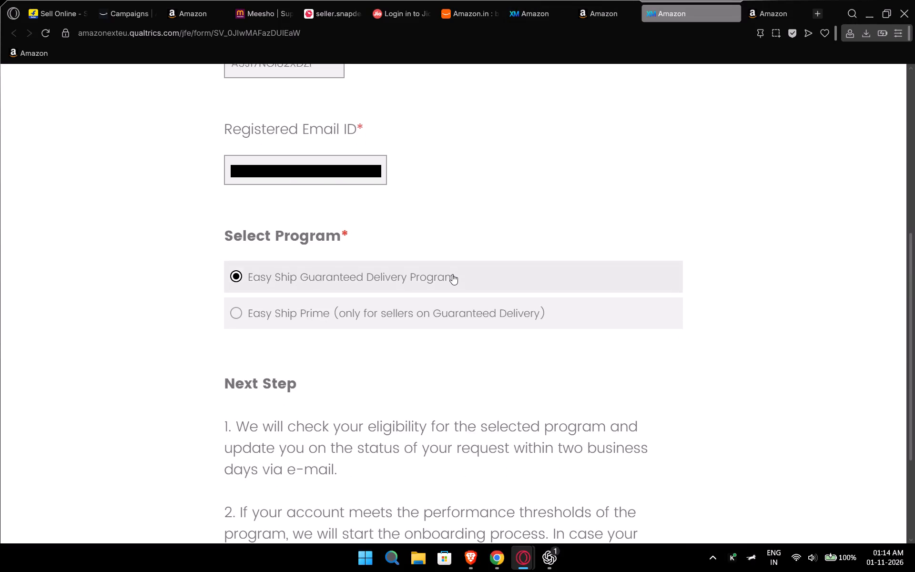
scroll(452, 274, down, 3)
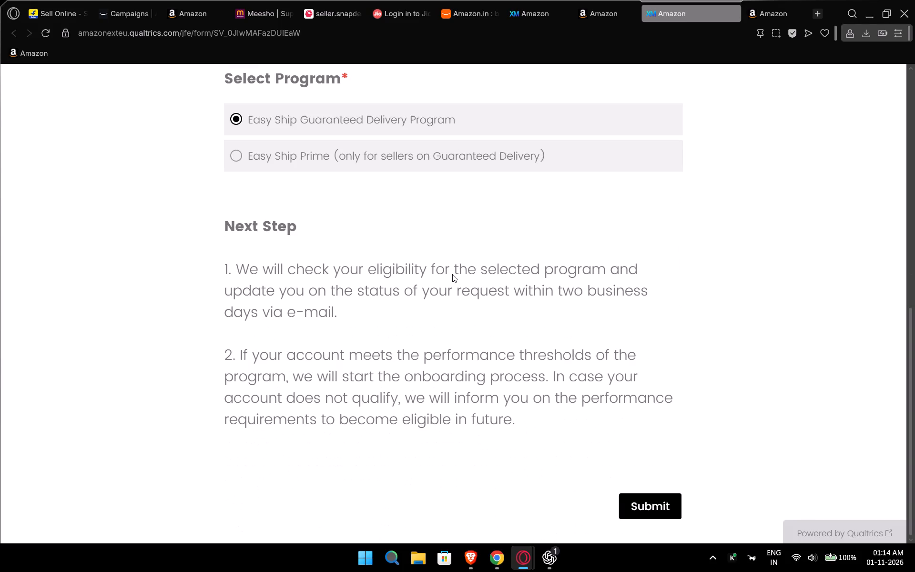
scroll(452, 274, down, 2)
click(652, 511)
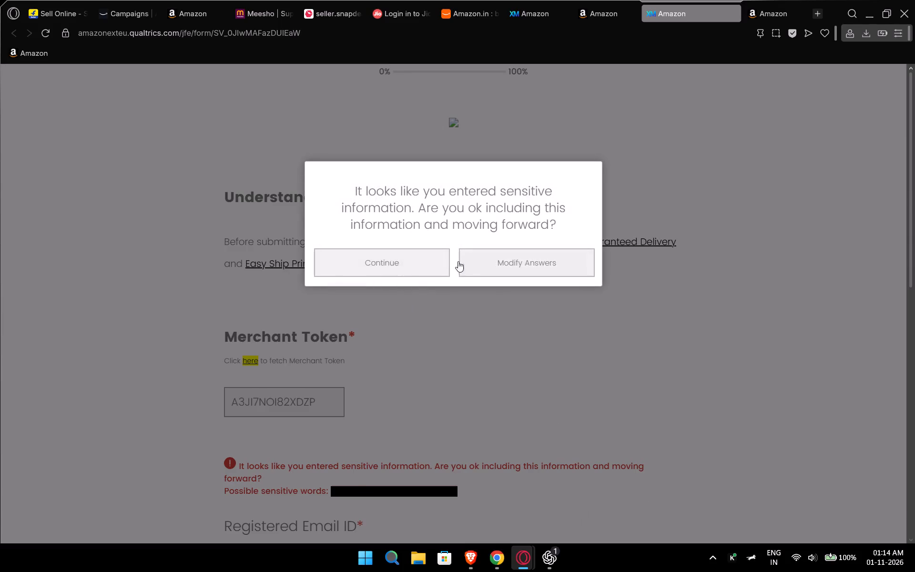
click(400, 256)
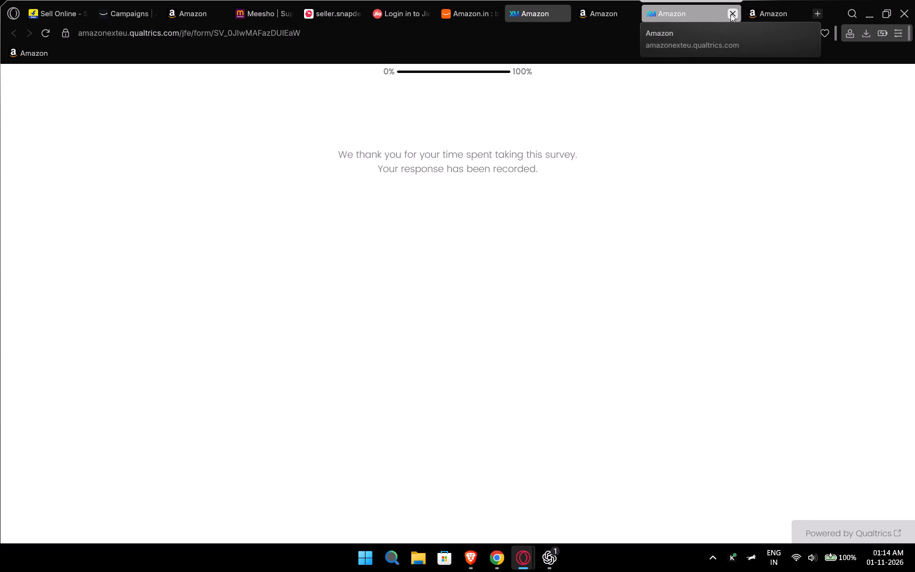
Close the submitted survey, the Merchant Token page, the Guaranteed Delivery help article and the remaining adoption form page.
click(731, 14)
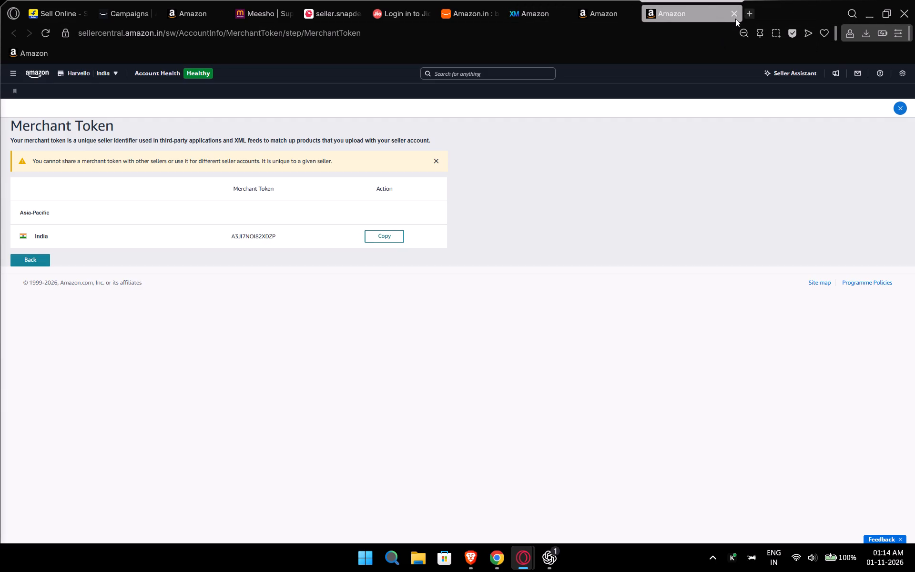
click(738, 14)
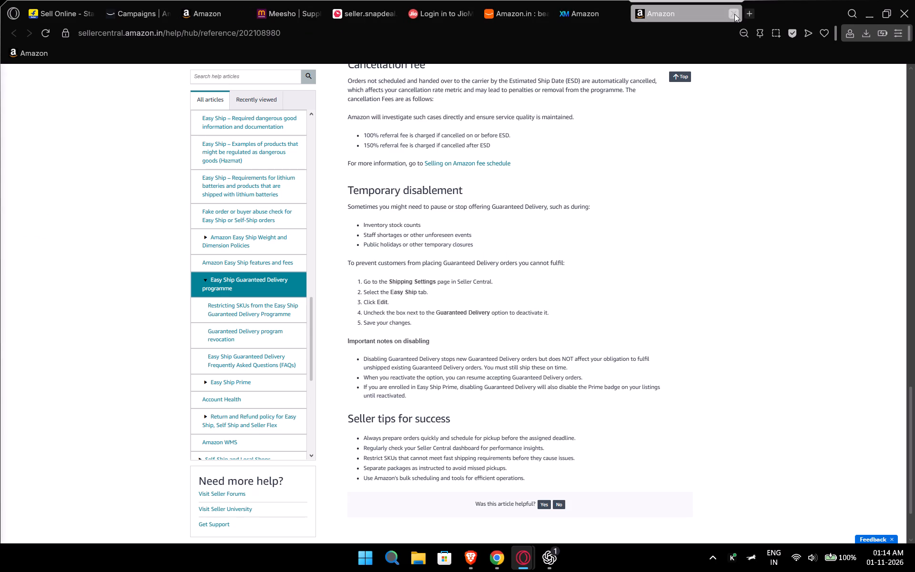
click(732, 13)
click(733, 13)
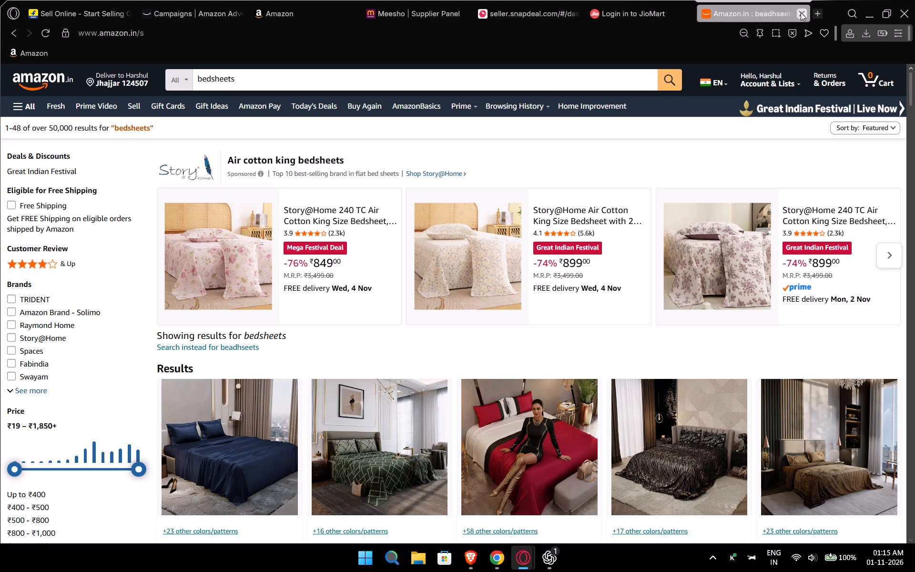
Search Amazon.in for "lakshe ki dukan kuber potli", replacing the bedsheets search.
triple_click(450, 80)
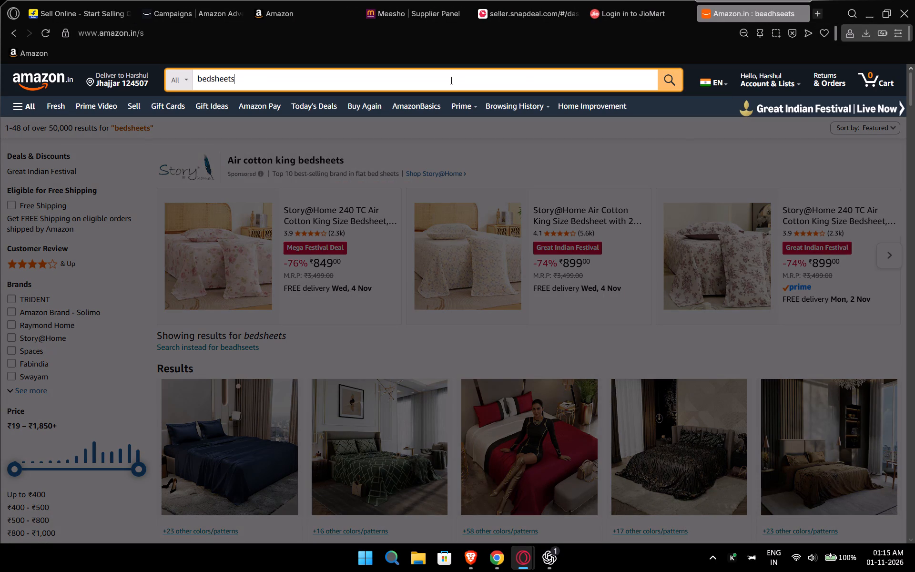
key(BackSpace)
text(lakshe ki dukan kuber po)
text(tli)
key(Return)
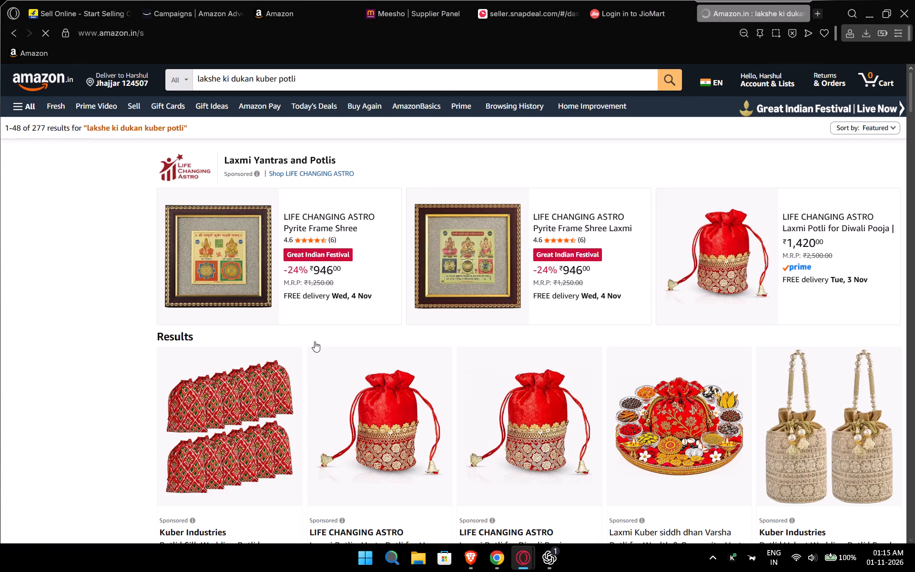
Open the Lakshe Kii Dukaan Kuber Potli Dhan Laxmi Bag listing from the results, review its product details, and close it.
scroll(315, 341, down, 6)
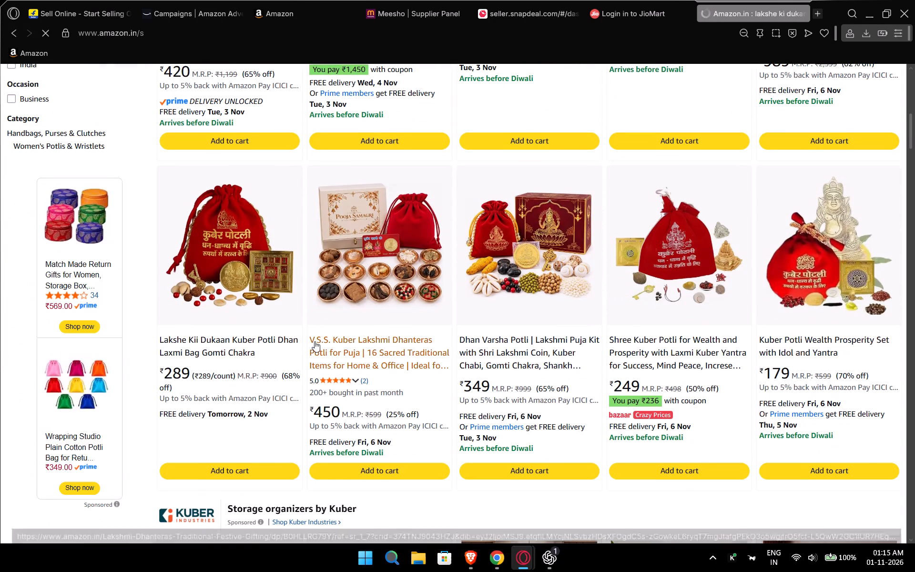
scroll(315, 341, down, 1)
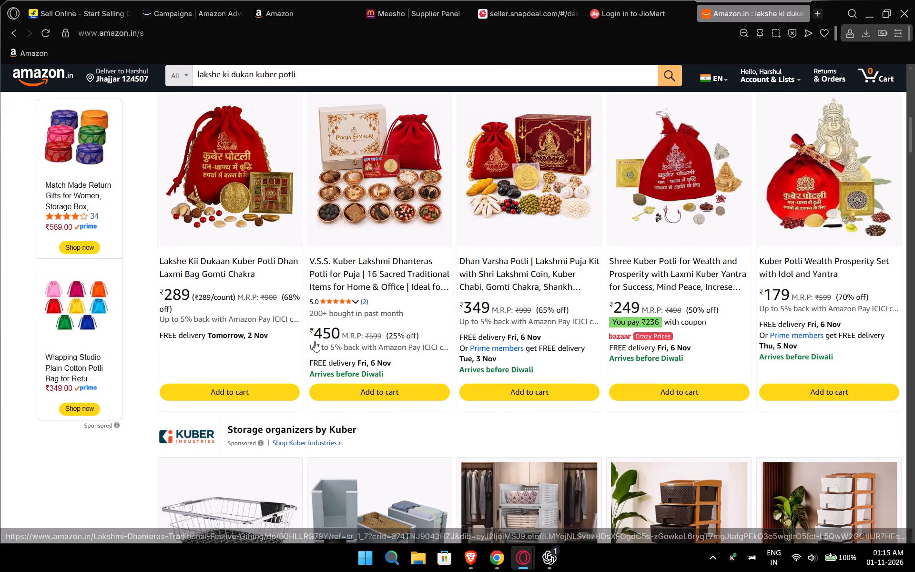
click(223, 268)
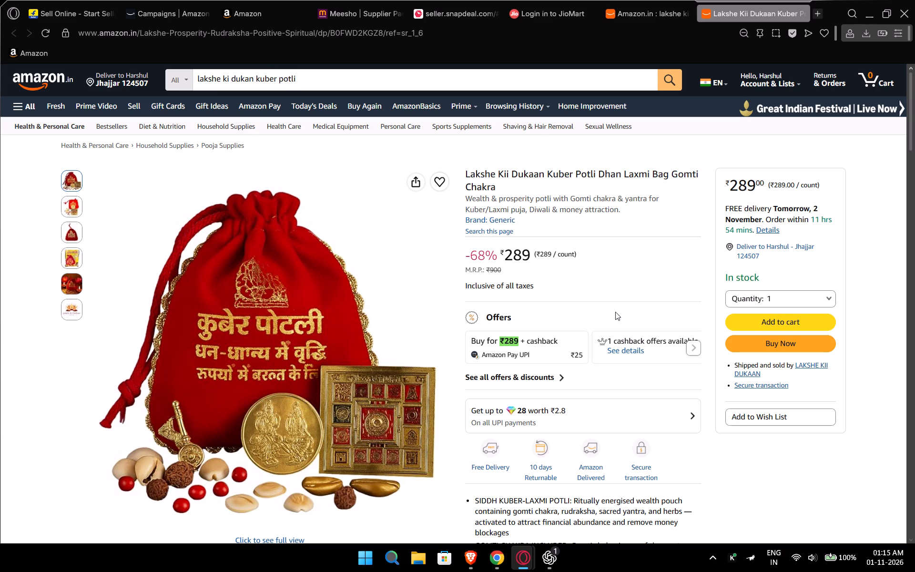
scroll(615, 312, down, 3)
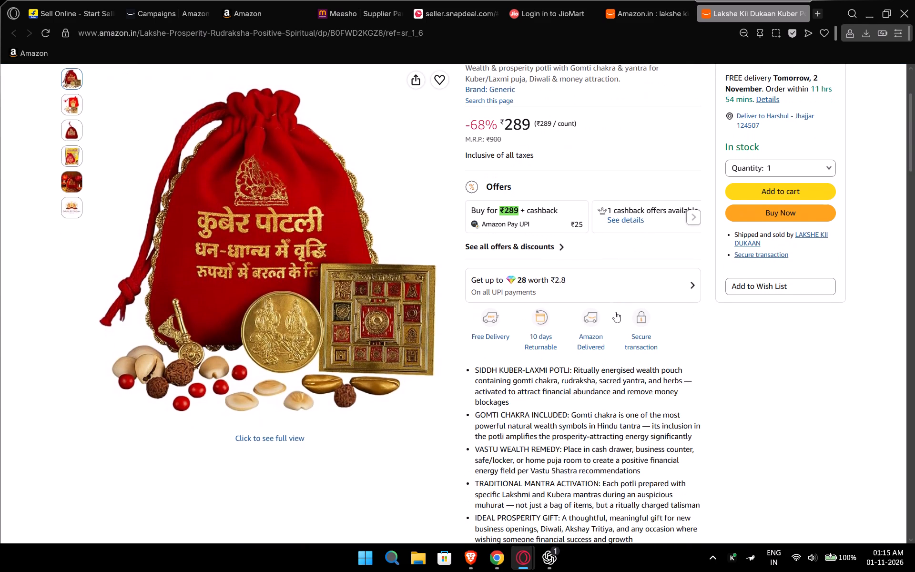
scroll(615, 312, down, 10)
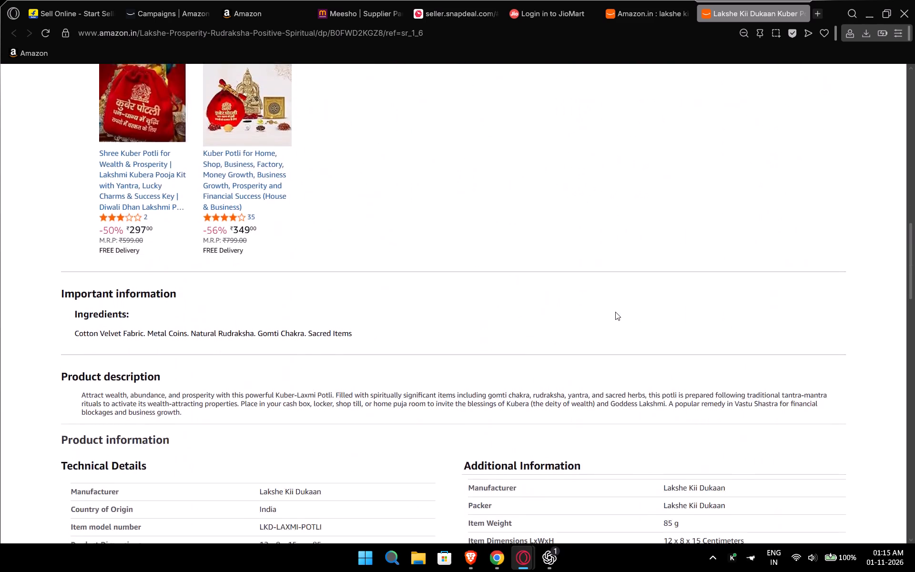
scroll(615, 312, down, 6)
scroll(615, 312, up, 4)
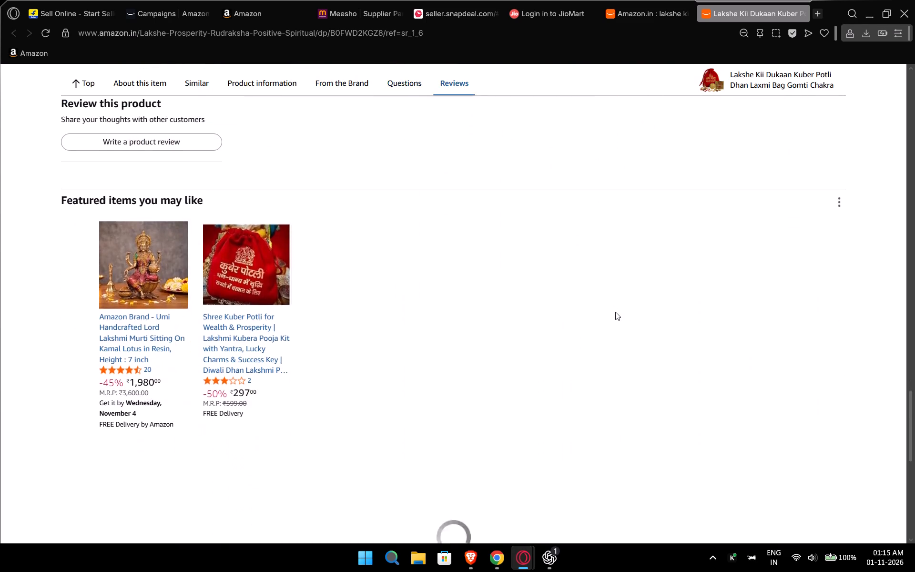
scroll(615, 312, up, 10)
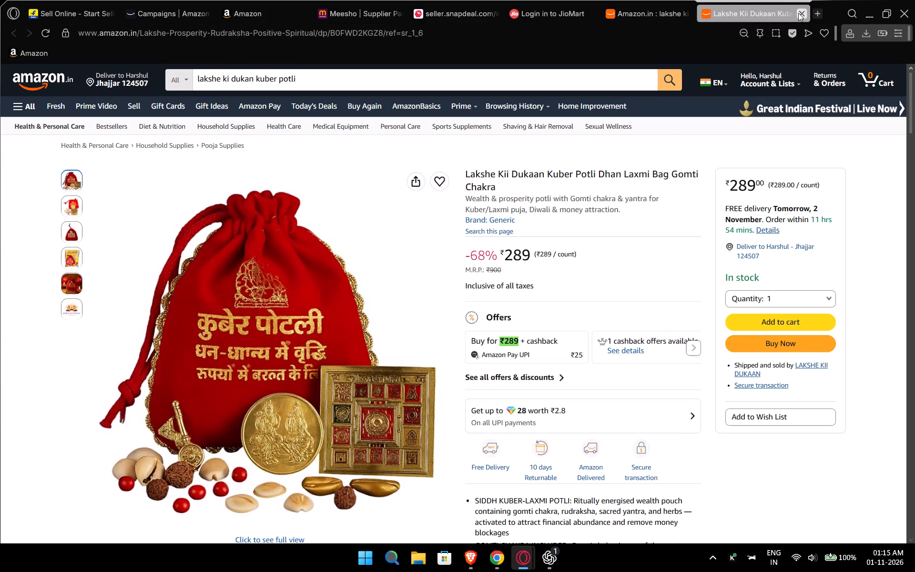
click(798, 13)
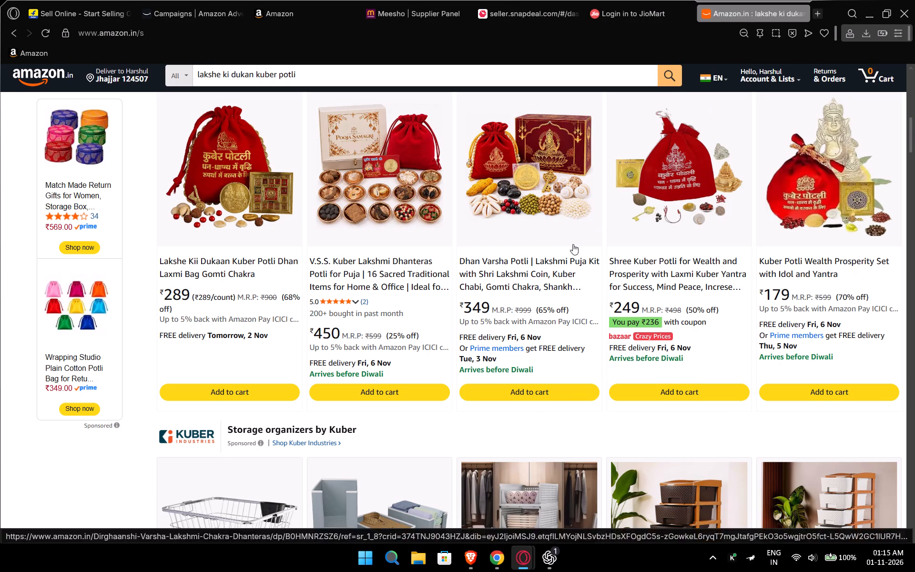
Reopen the Lakshe Kii Dukaan Kuber Potli listing, close the search results, and go through the seller's profile to the LAKSHE KII DUKAAN storefront.
scroll(510, 297, up, 1)
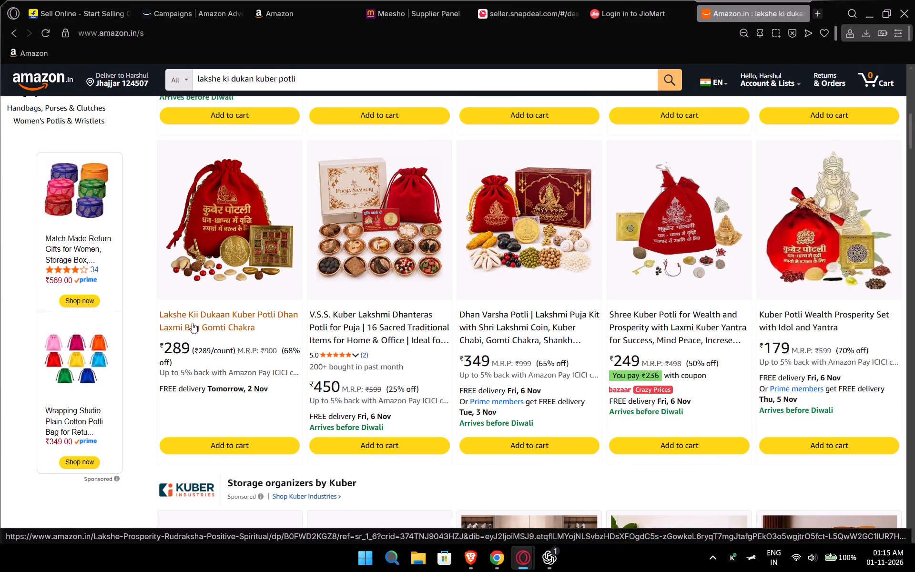
click(192, 323)
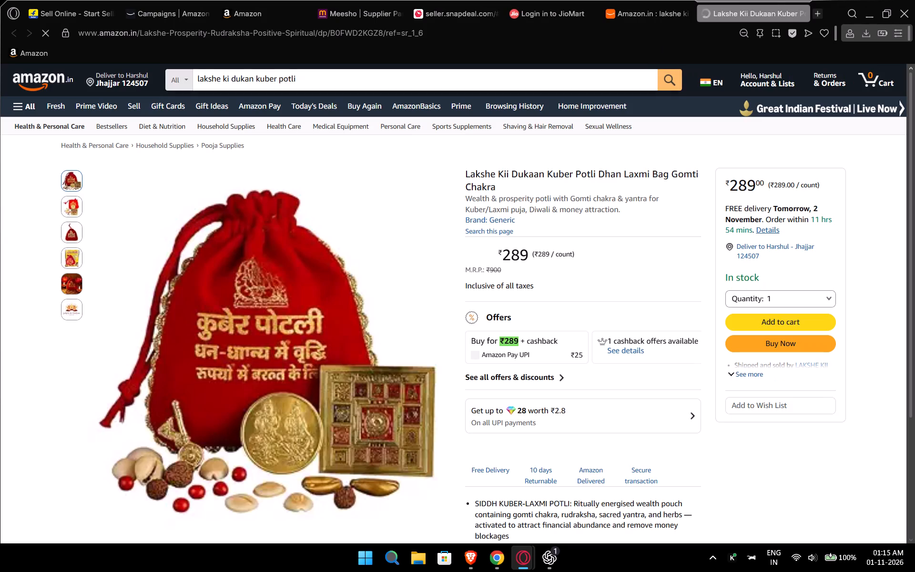
click(688, 12)
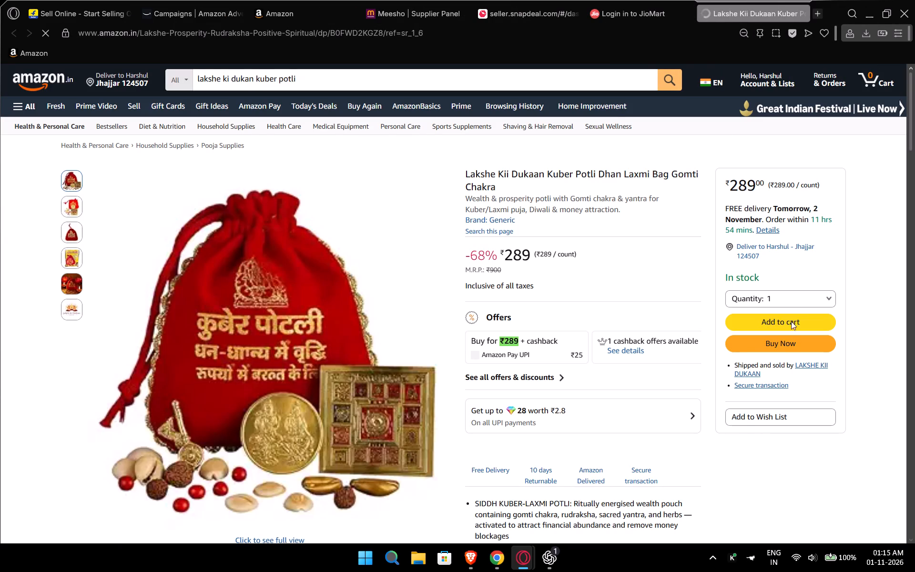
click(804, 367)
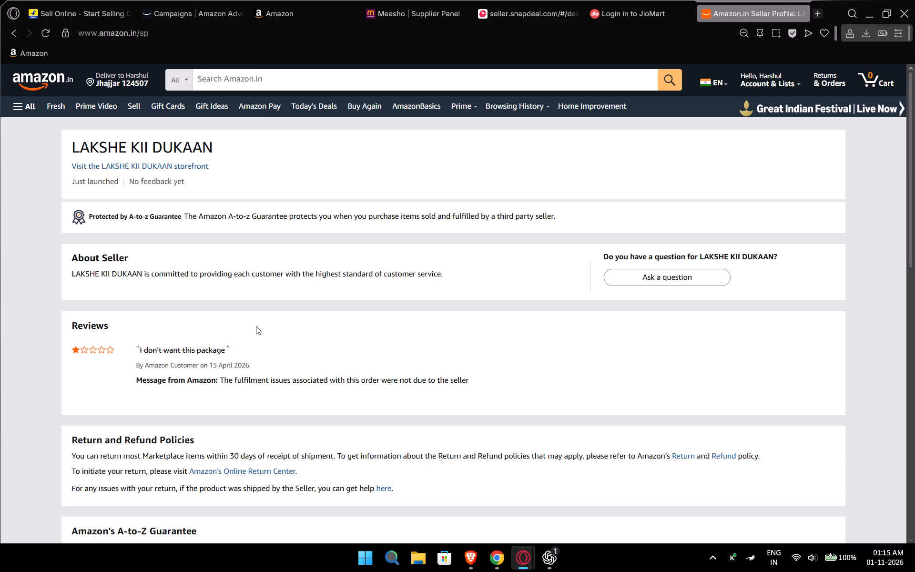
click(189, 165)
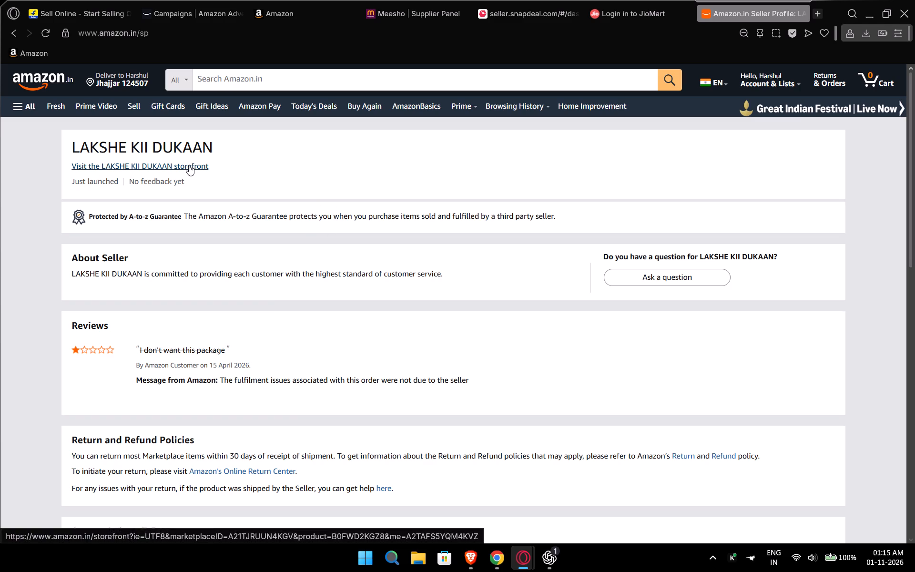
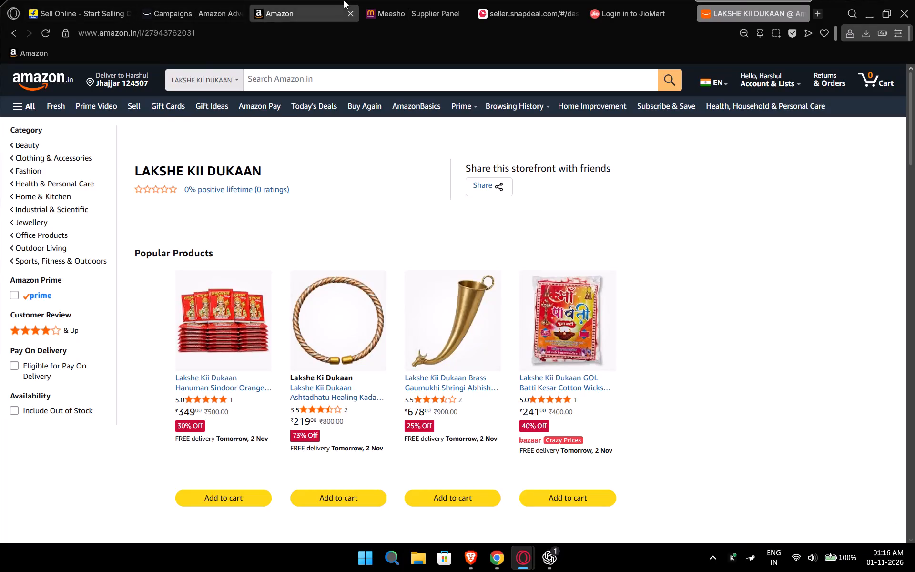
Switch back to the Seller Central Shipping Settings page and look over its handling time, holidays and shipping programs.
click(344, 0)
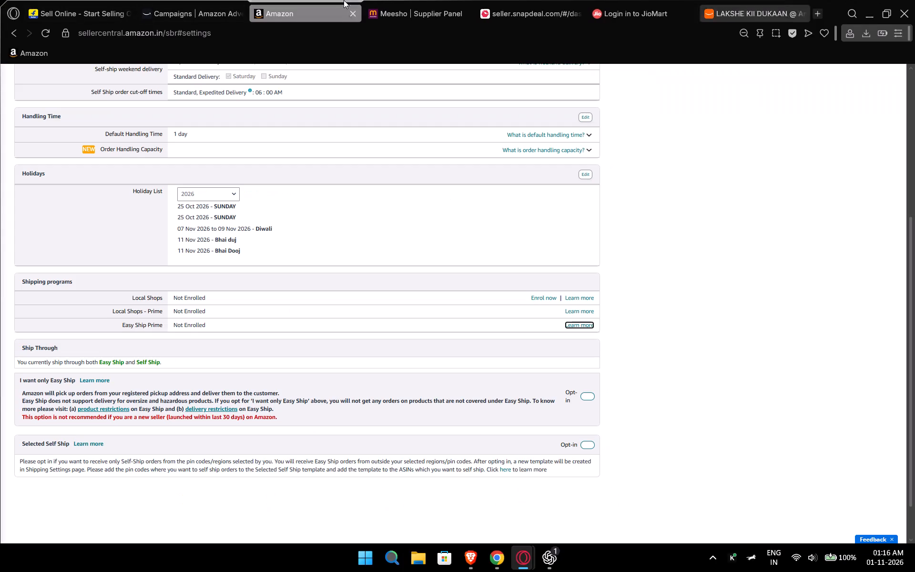
scroll(117, 181, up, 7)
scroll(117, 181, down, 3)
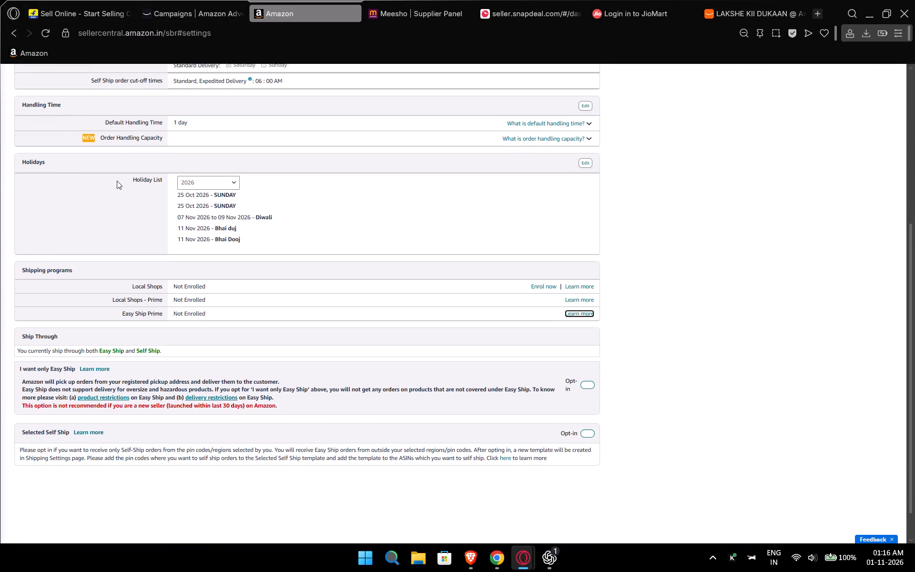
scroll(117, 181, down, 1)
scroll(117, 181, up, 8)
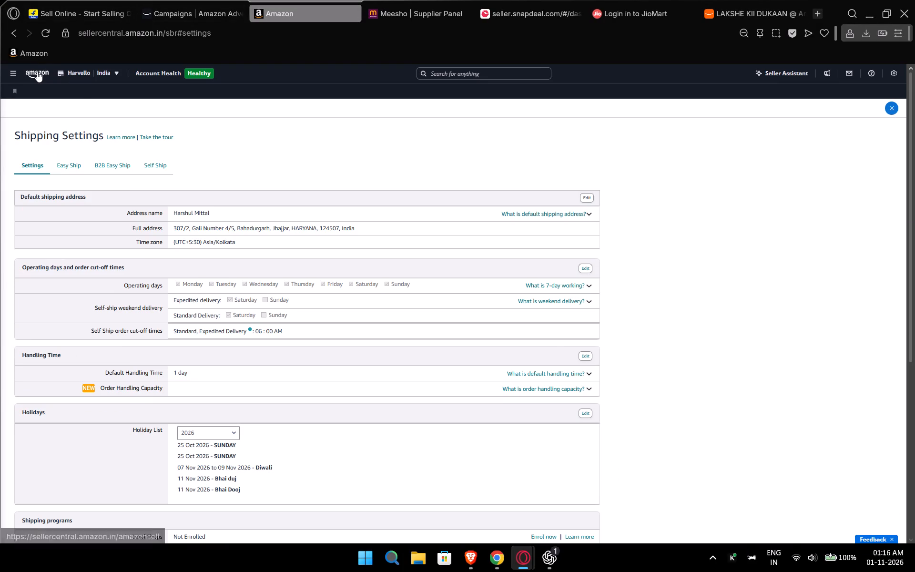
Go to the Seller Central home page and examine the account balances, net proceeds and Amazon fees in the Finance overview.
click(37, 71)
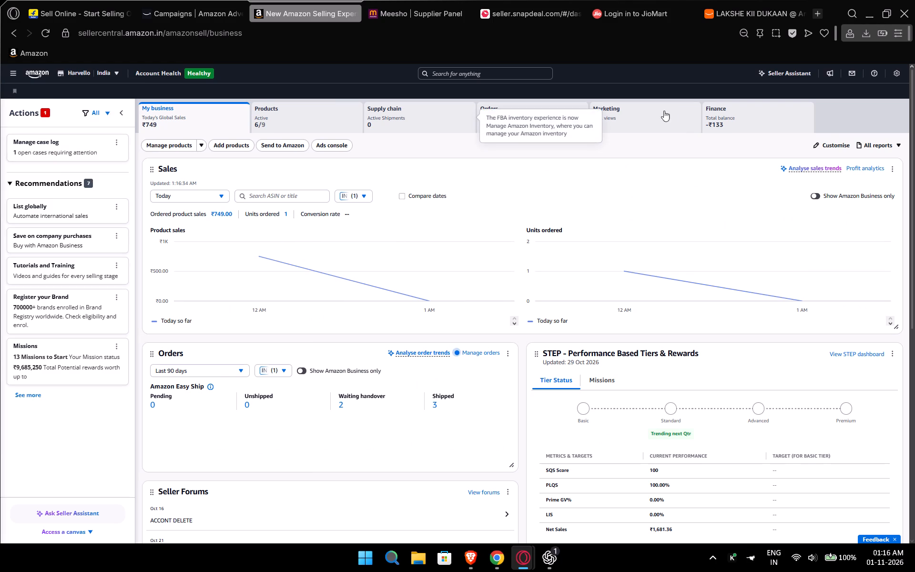
click(734, 112)
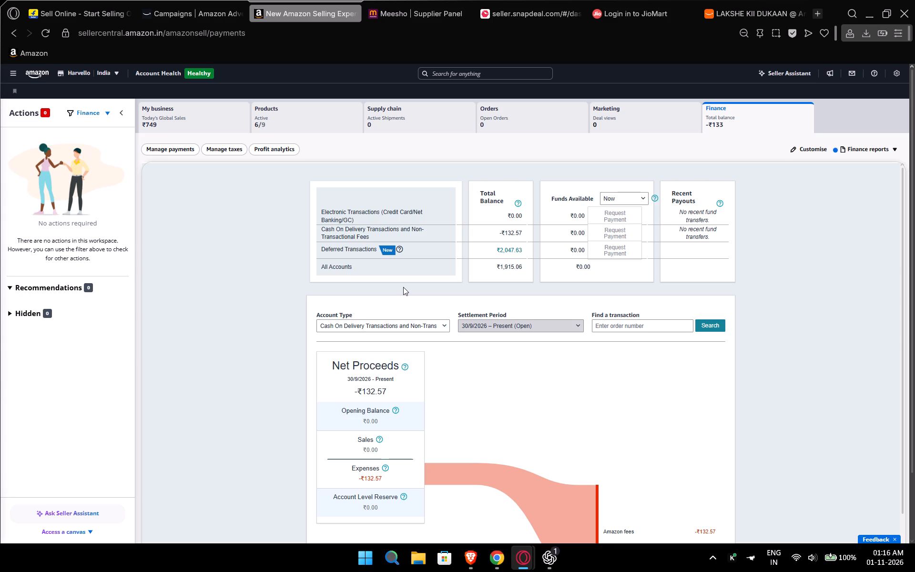
scroll(403, 287, down, 2)
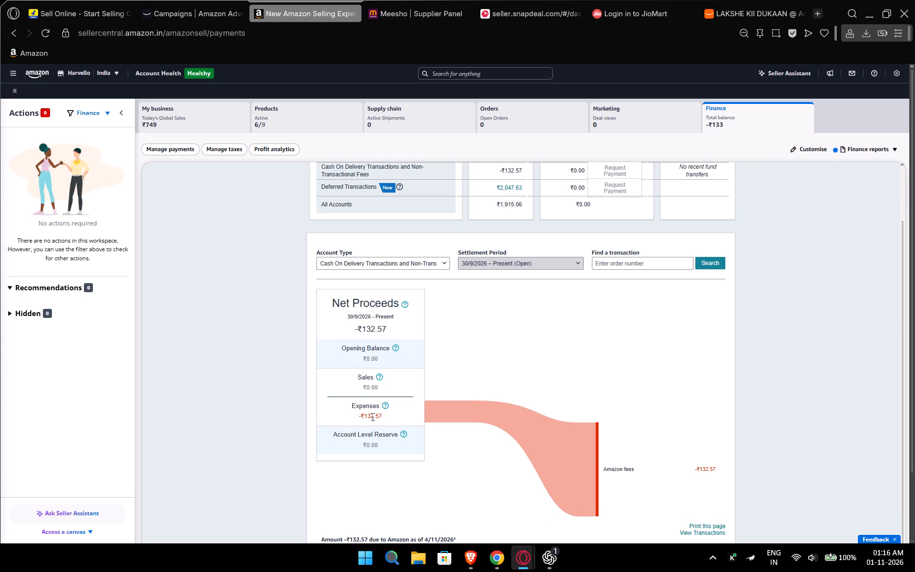
click(705, 470)
scroll(443, 337, up, 2)
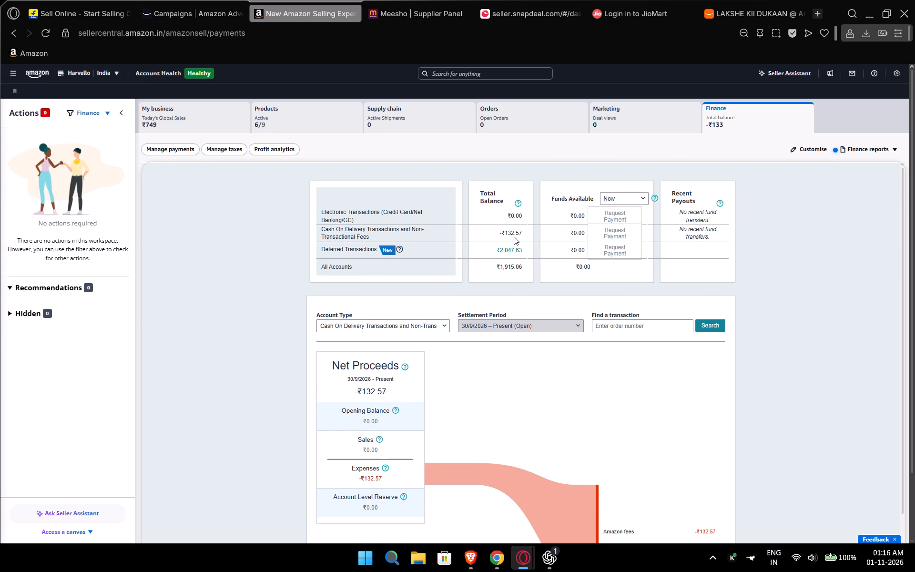
click(503, 231)
In Amazon Ads, go to the billing Promotions page and check the remaining promotion credit, offers and rewards.
click(216, 0)
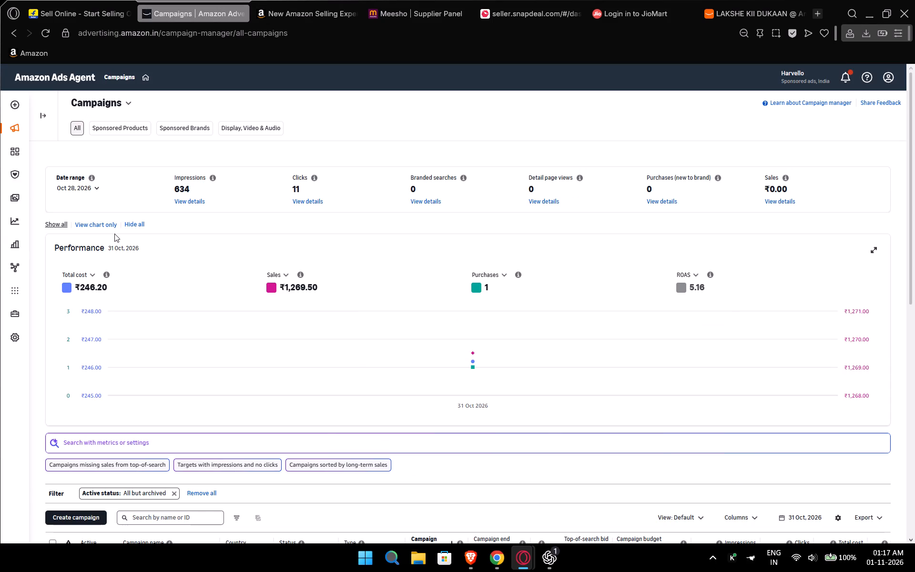
click(47, 119)
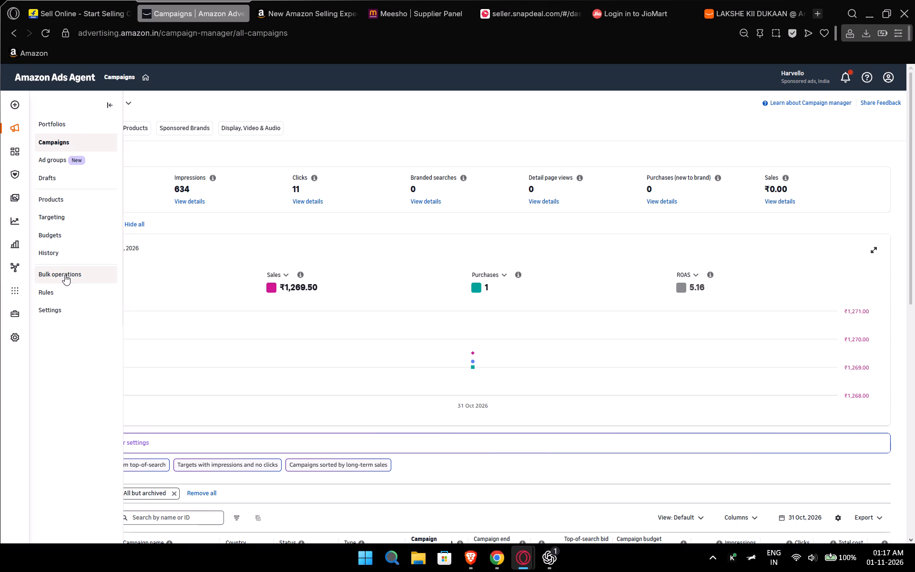
click(63, 305)
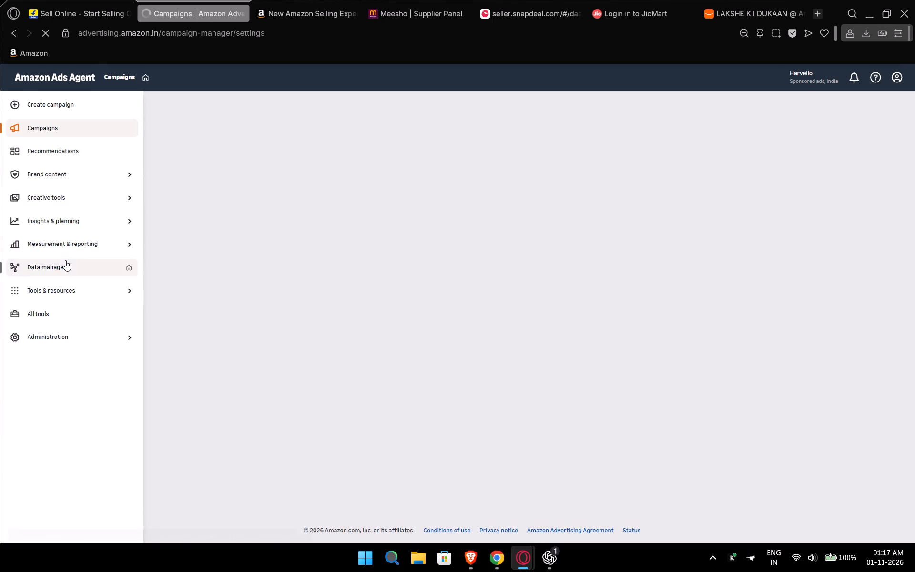
click(72, 338)
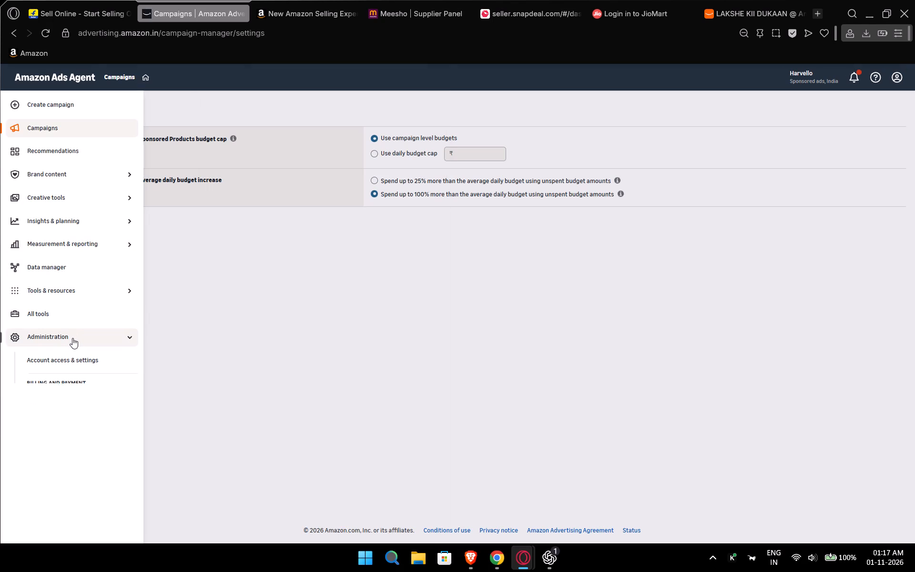
click(64, 403)
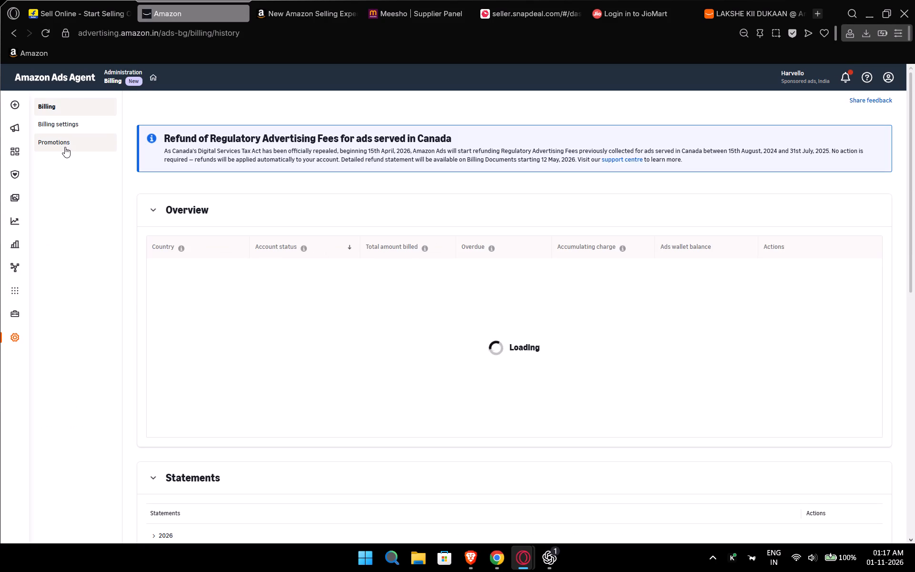
click(65, 147)
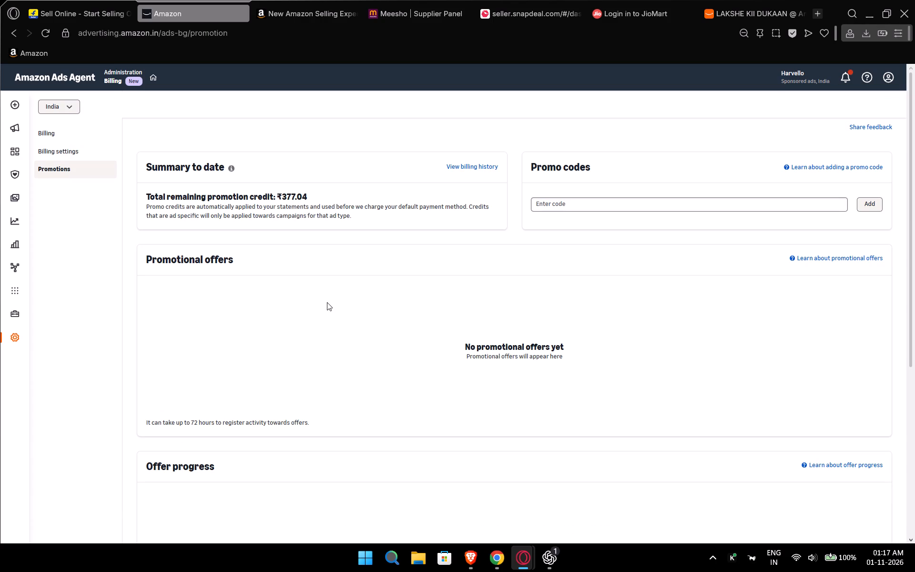
scroll(327, 302, down, 4)
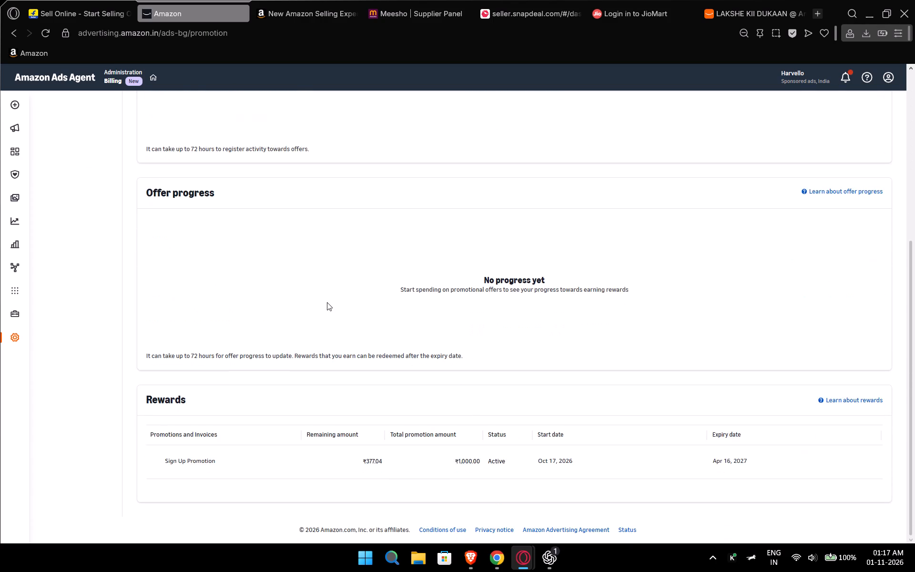
scroll(327, 302, up, 2)
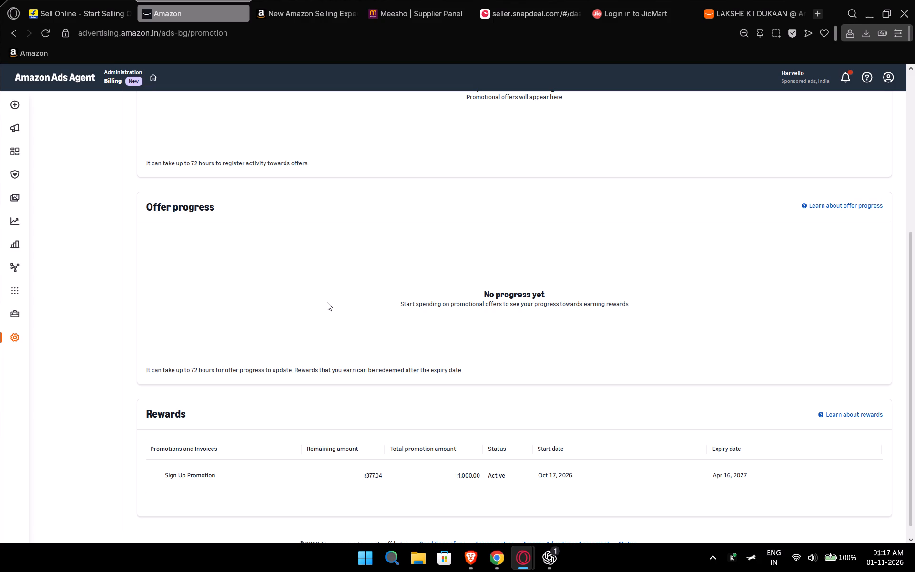
scroll(327, 302, up, 4)
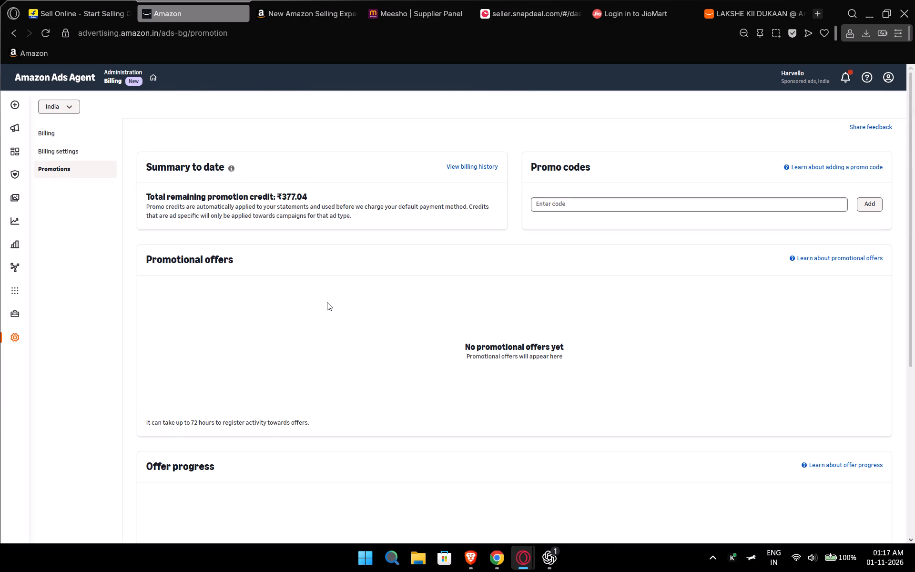
scroll(327, 302, up, 2)
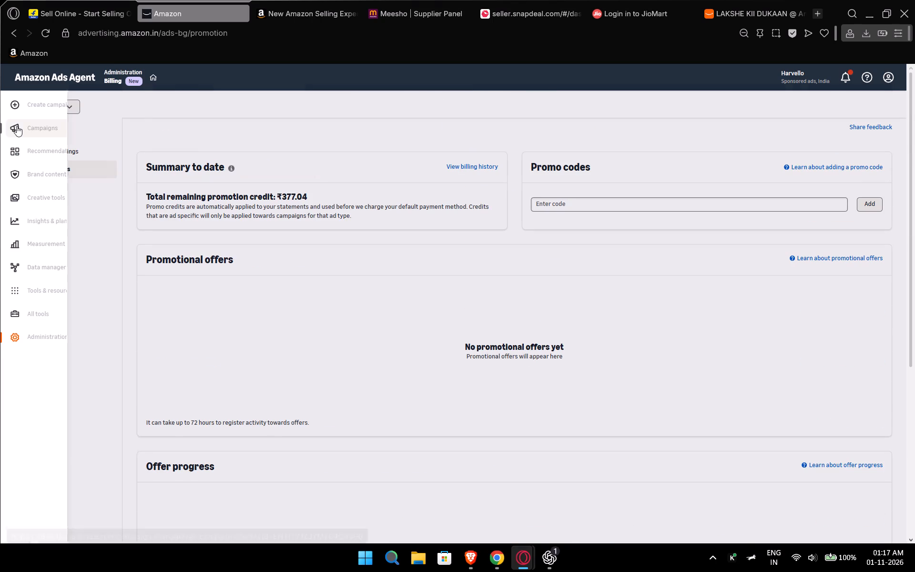
Return to the Amazon Ads campaign list and review each campaign's status, budget, impressions, clicks and cost.
click(15, 127)
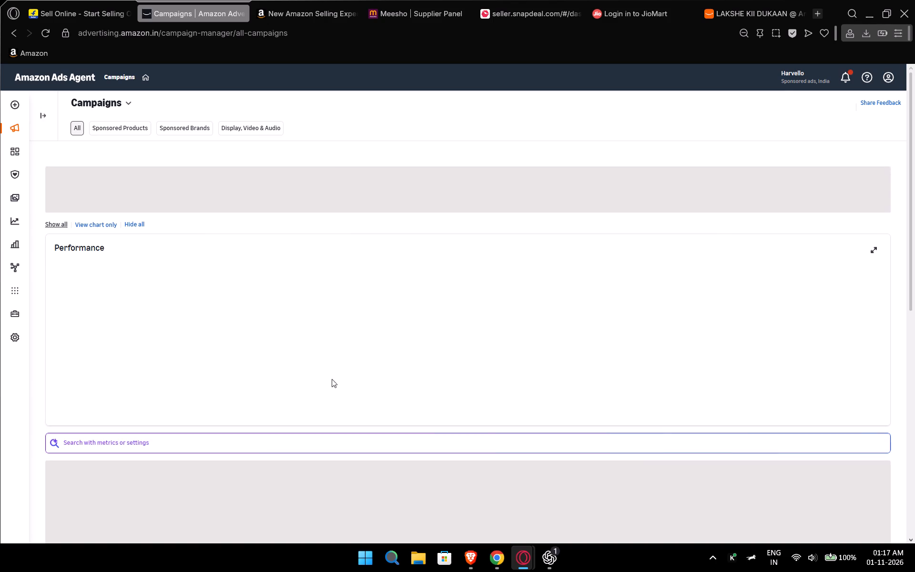
scroll(367, 295, down, 3)
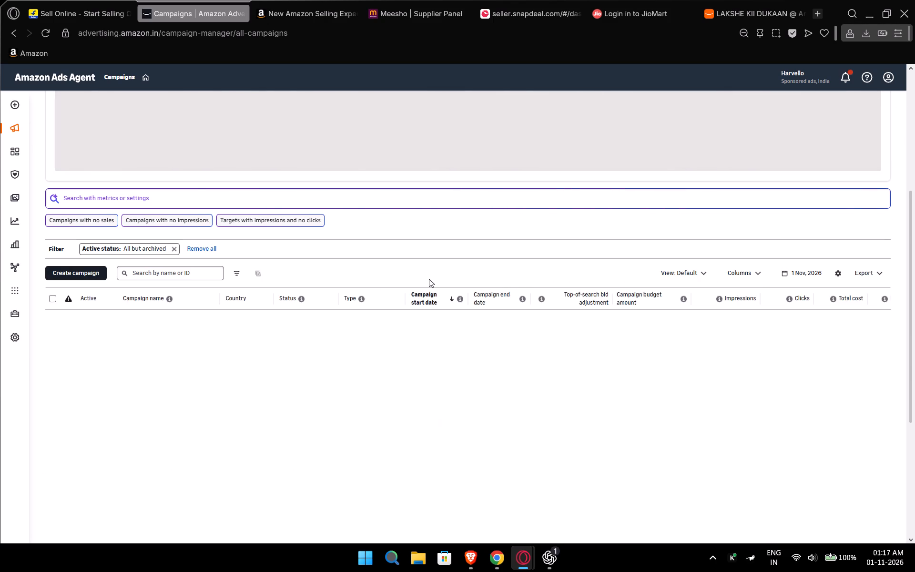
scroll(429, 279, down, 2)
scroll(532, 299, left, 1)
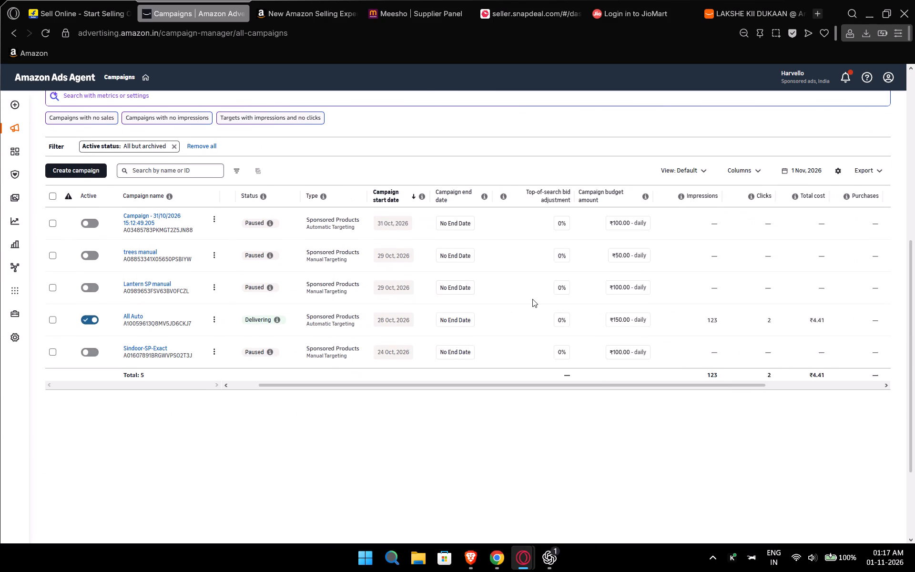
scroll(532, 299, left, 2)
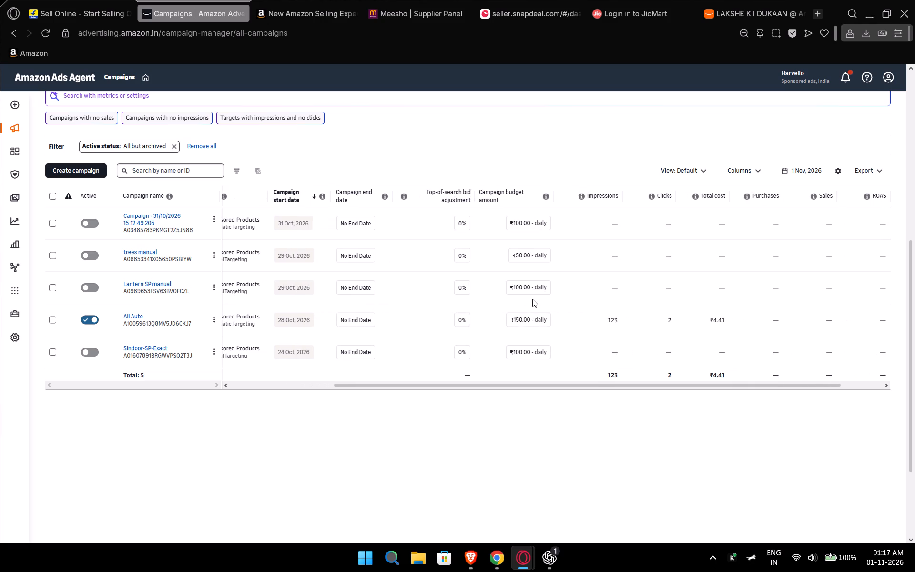
scroll(532, 299, right, 4)
Set the campaign list's date range to 31 Oct - 1 Nov 2026 and review impressions, clicks, cost, purchases, sales and ROAS.
click(797, 168)
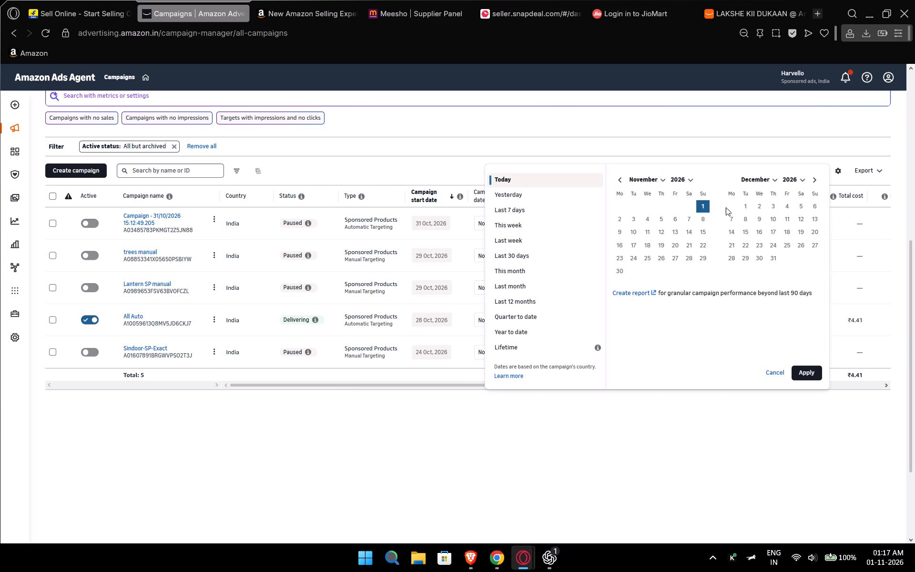
click(622, 183)
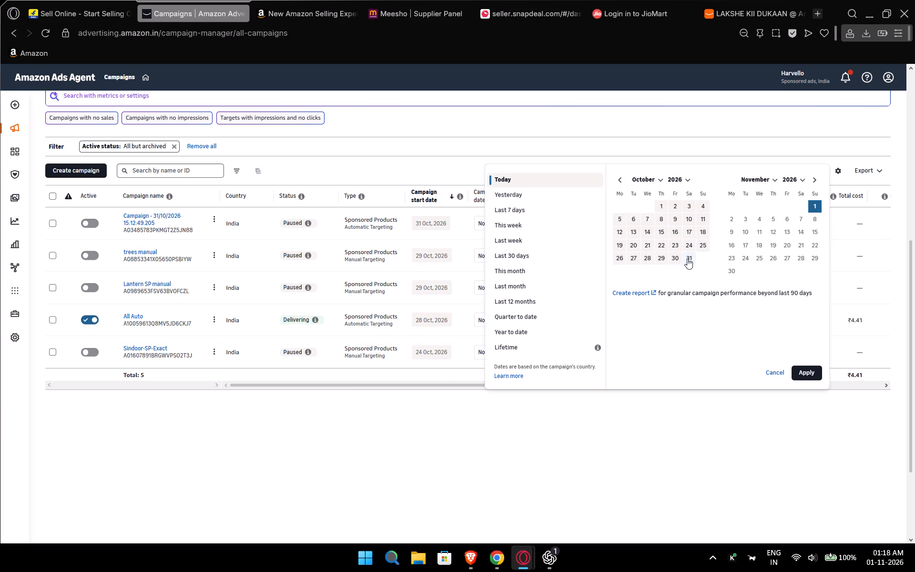
click(687, 258)
click(813, 206)
click(809, 367)
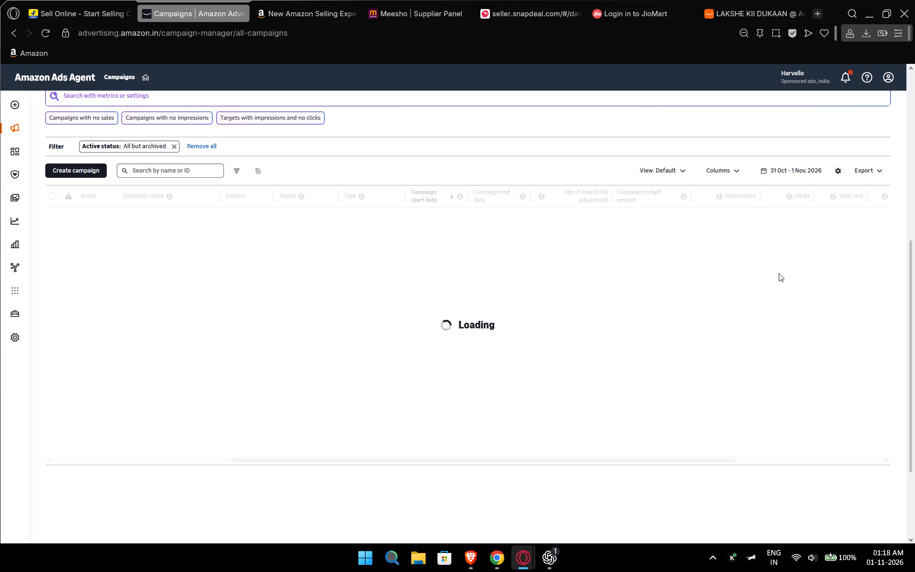
scroll(742, 286, left, 1)
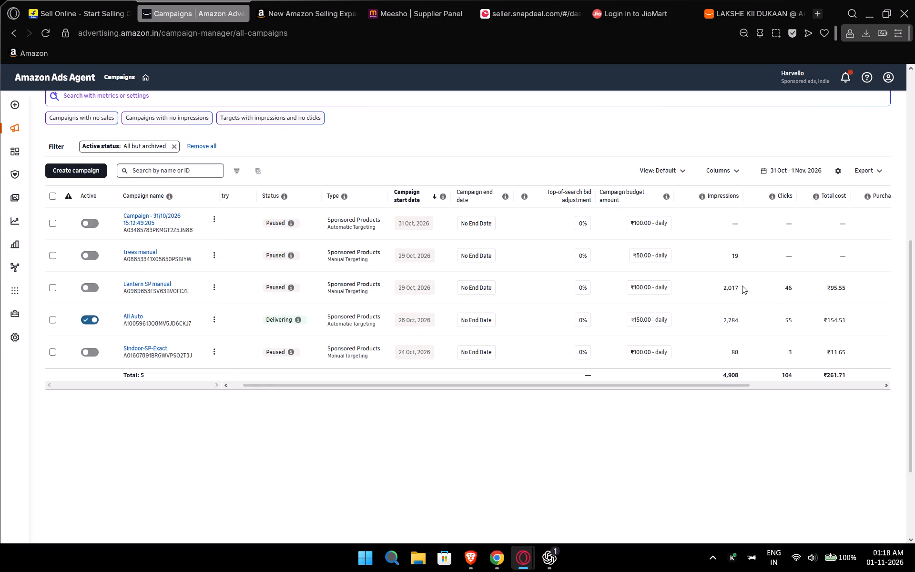
scroll(742, 286, left, 3)
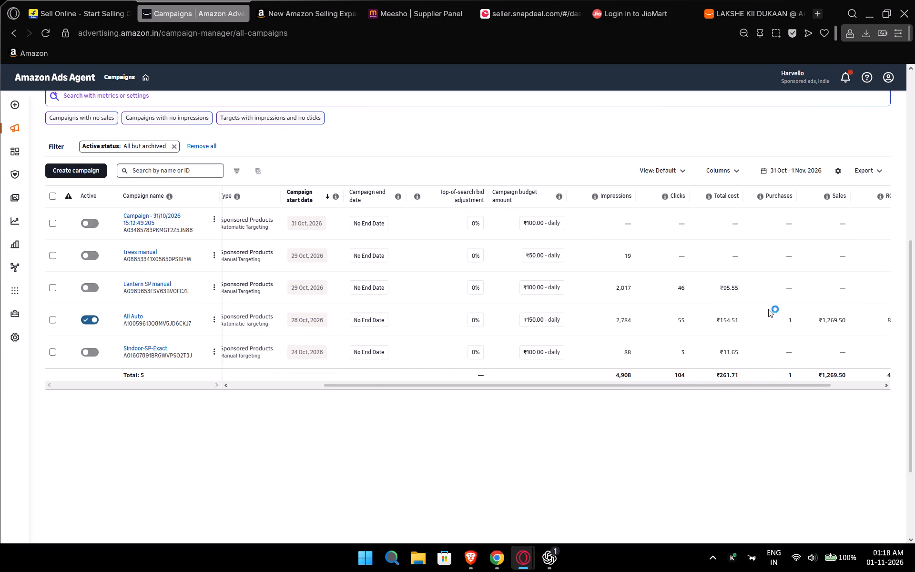
scroll(768, 309, left, 2)
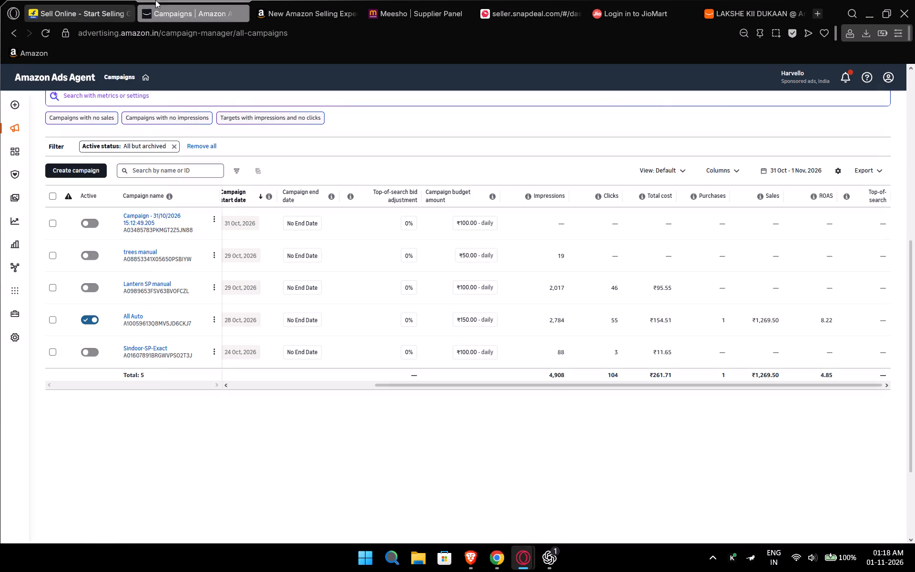
Return to the Seller Central home page and review its orders, forums, programmes and benefits, news and advertising summaries.
click(274, 4)
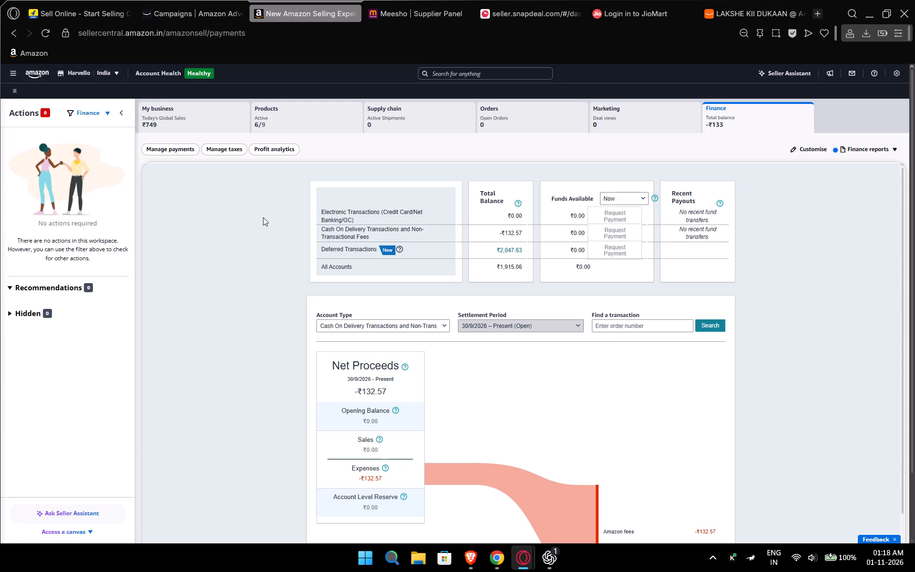
click(42, 69)
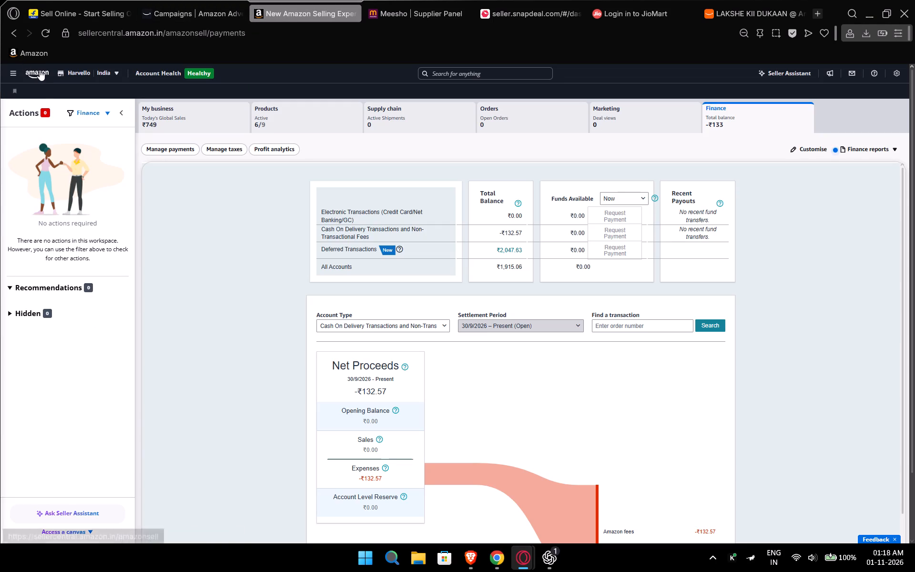
click(40, 70)
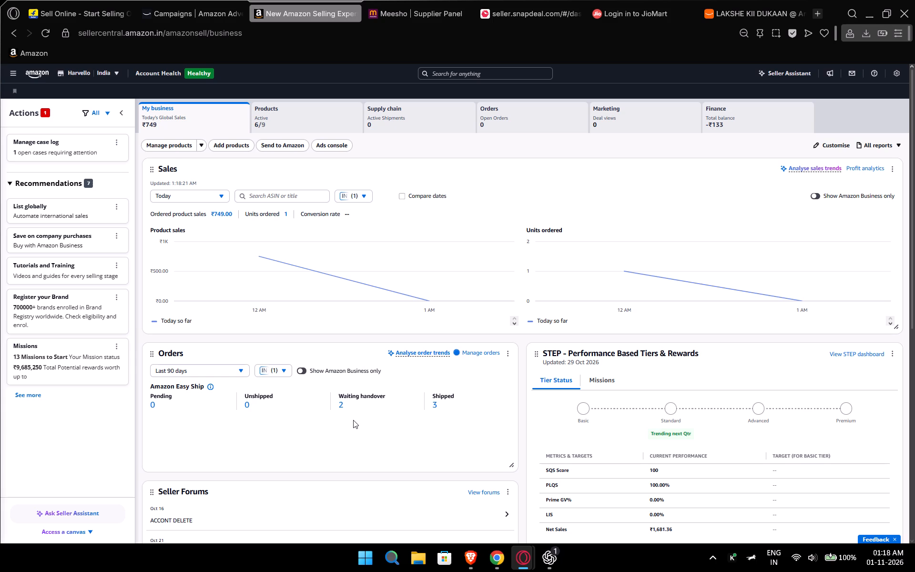
scroll(353, 420, down, 5)
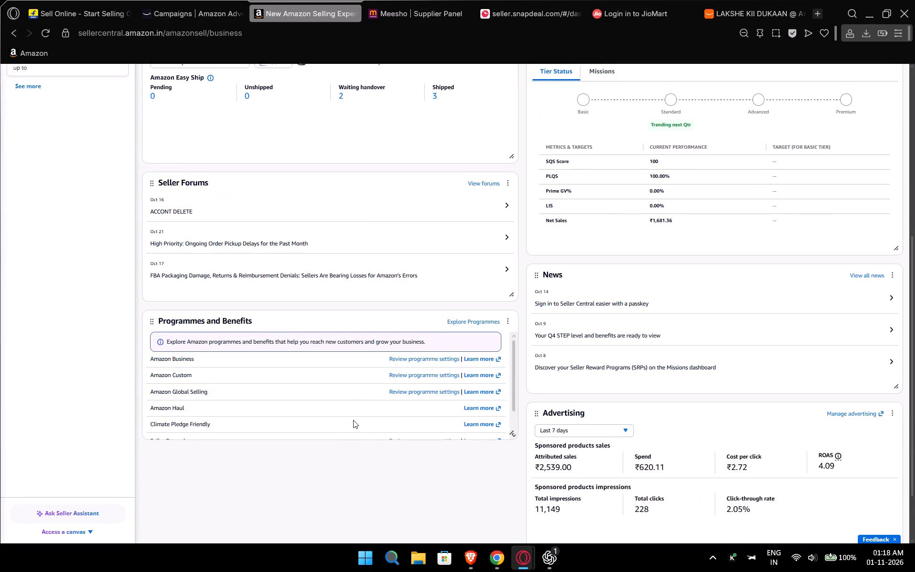
scroll(353, 420, down, 1)
scroll(336, 376, down, 1)
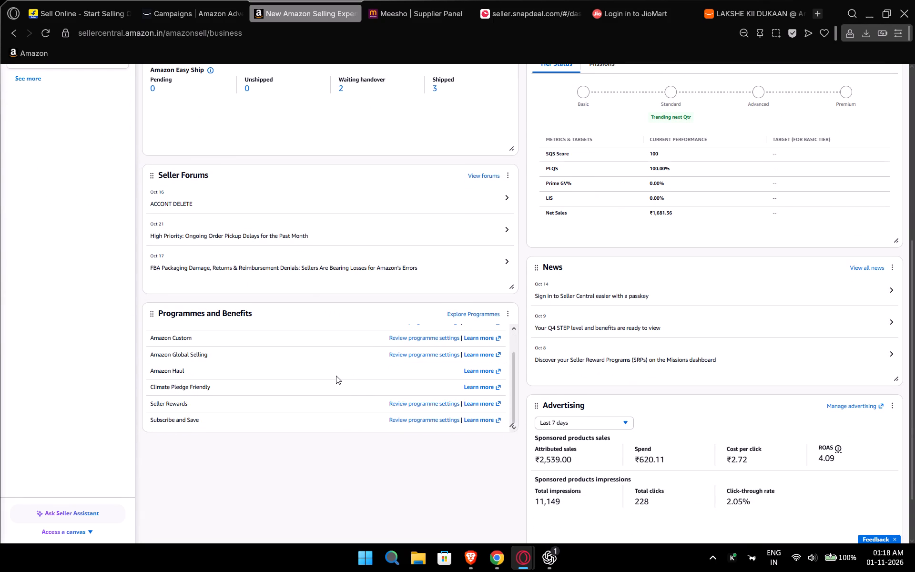
Review the rest of the Seller Central home page, reload it and dismiss the feedback survey without answering.
scroll(336, 376, down, 2)
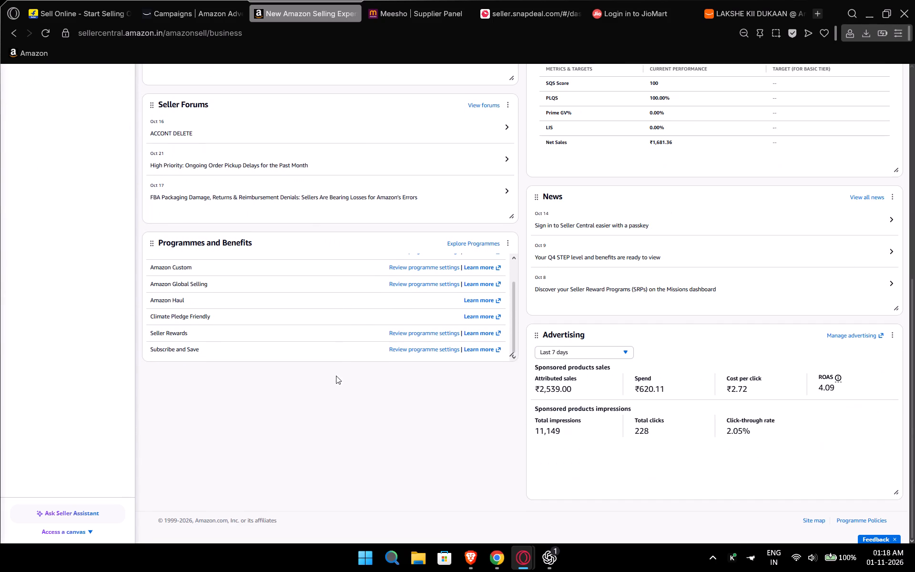
scroll(336, 376, down, 1)
scroll(336, 376, up, 8)
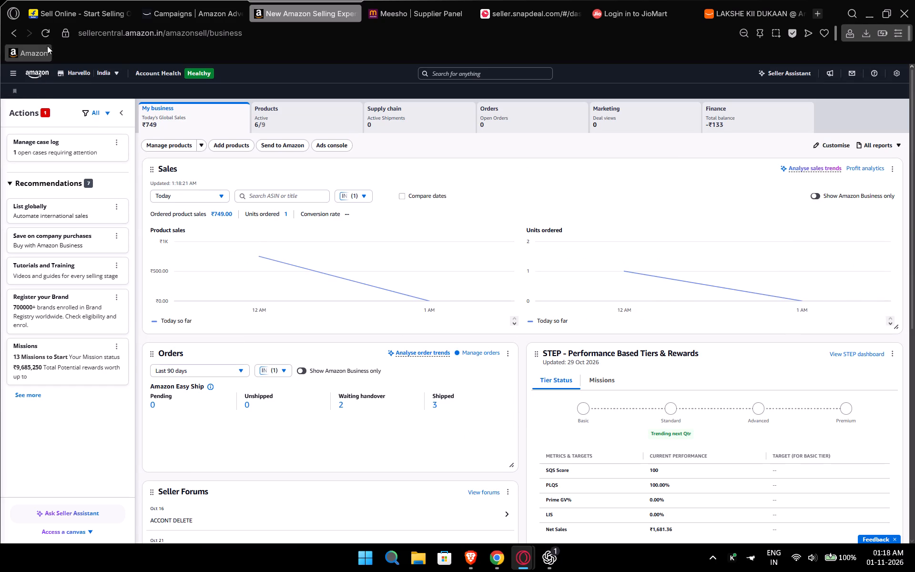
click(46, 32)
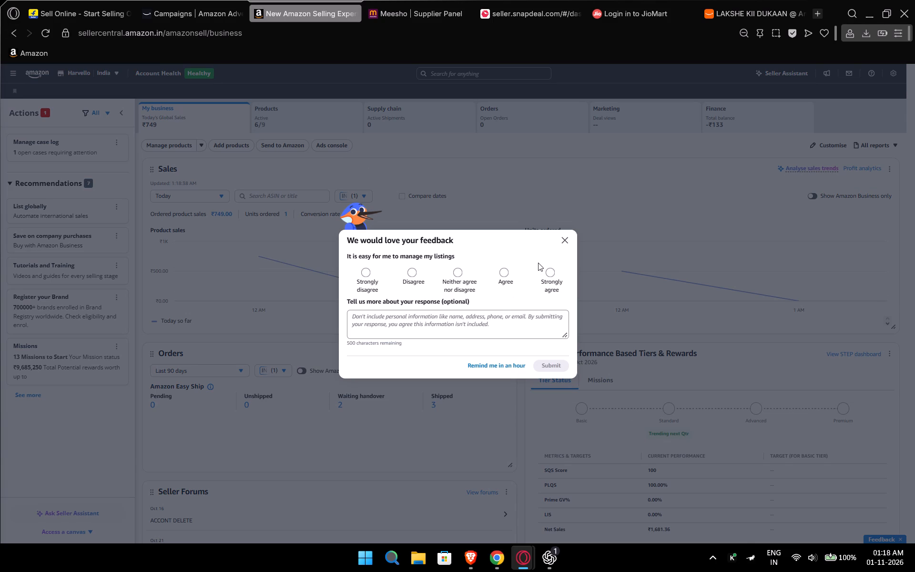
click(568, 241)
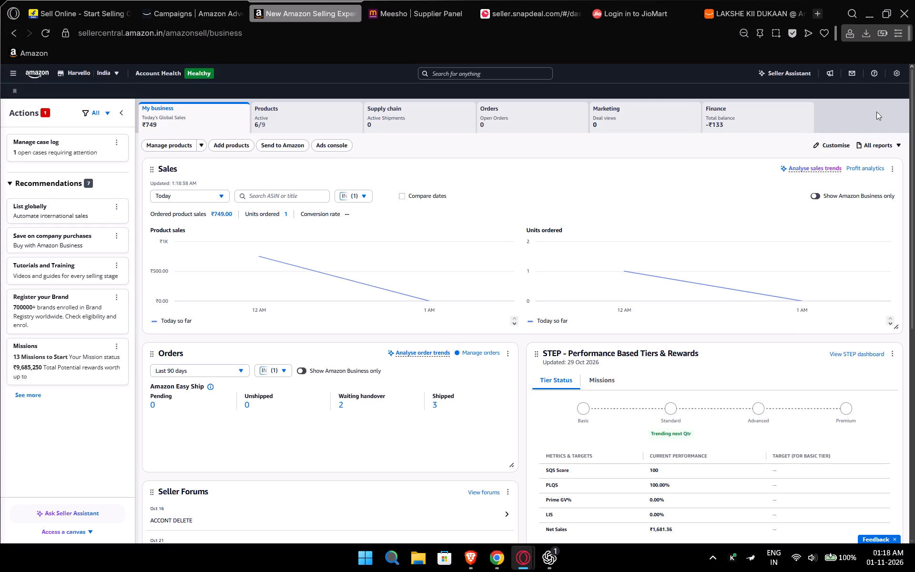
Go to Manage support cases and open the Detail page - image update case that needs attention.
click(899, 74)
click(876, 73)
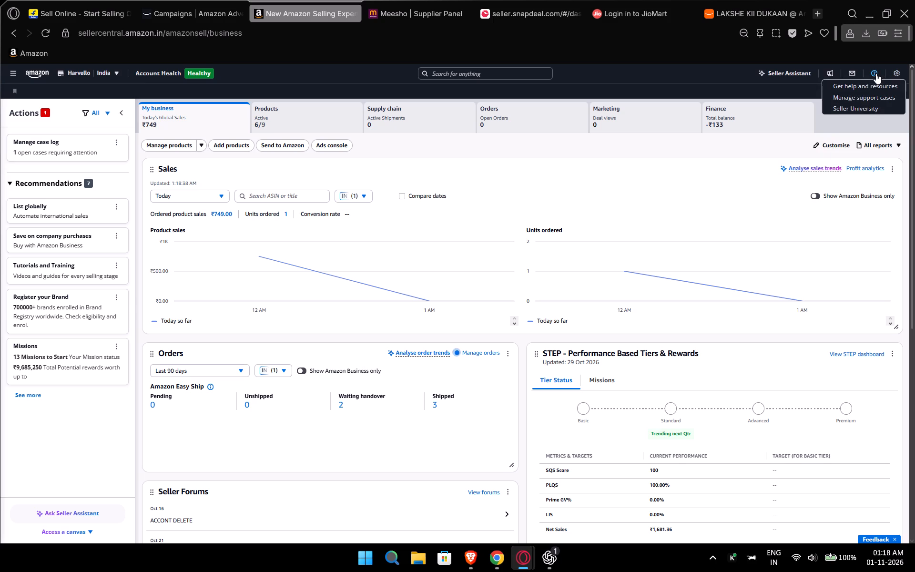
click(854, 98)
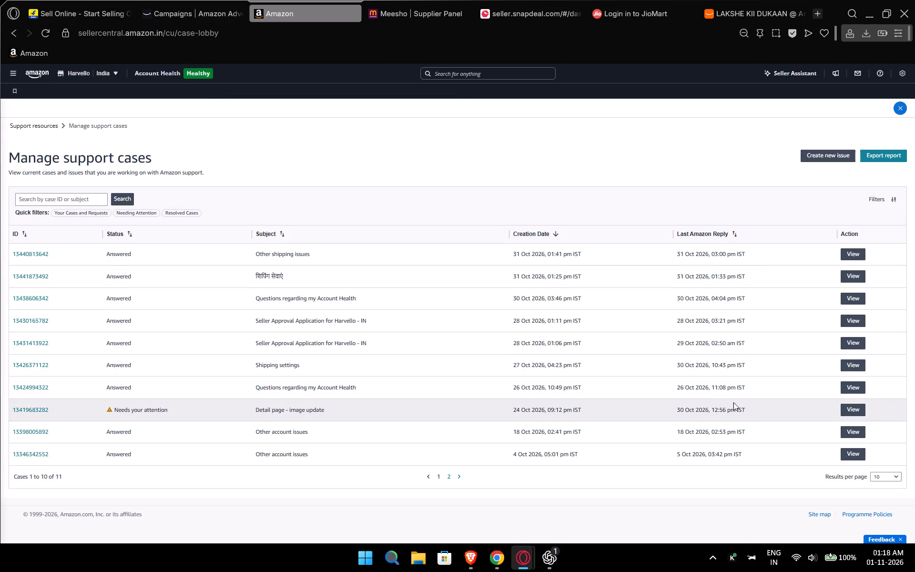
click(846, 407)
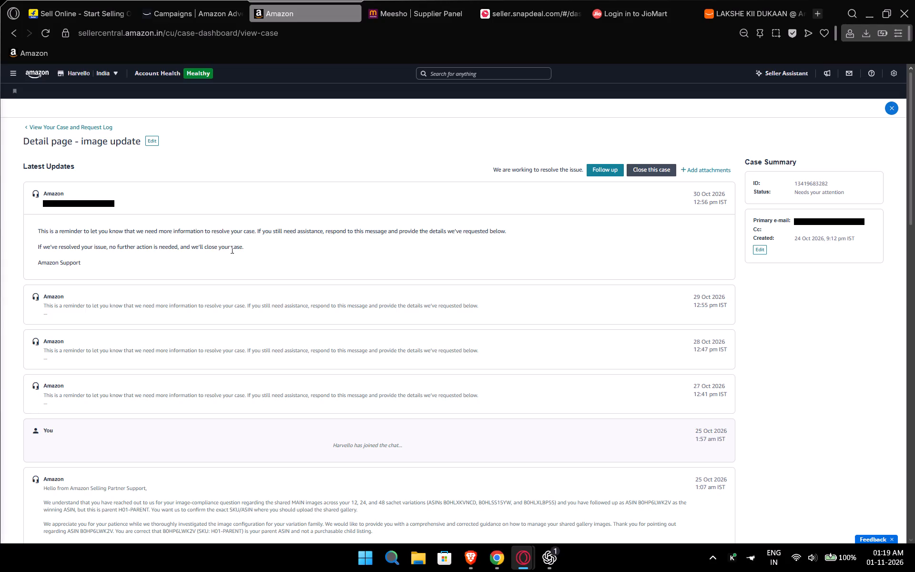
Expand the 29, 28 and 27 Oct reminders in the case and read them along with Amazon's 25 Oct image guidance.
scroll(264, 249, down, 1)
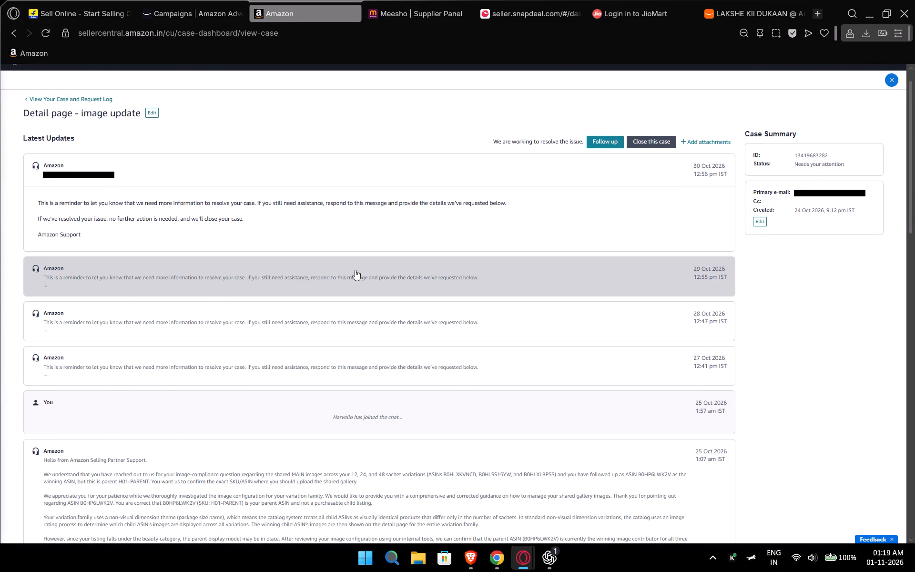
click(424, 274)
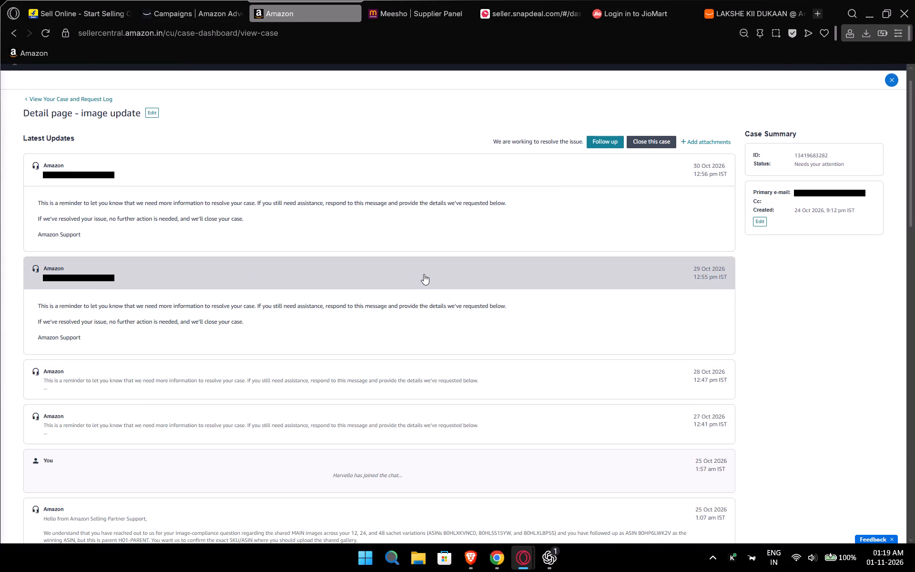
scroll(424, 274, down, 1)
click(405, 332)
scroll(405, 332, down, 1)
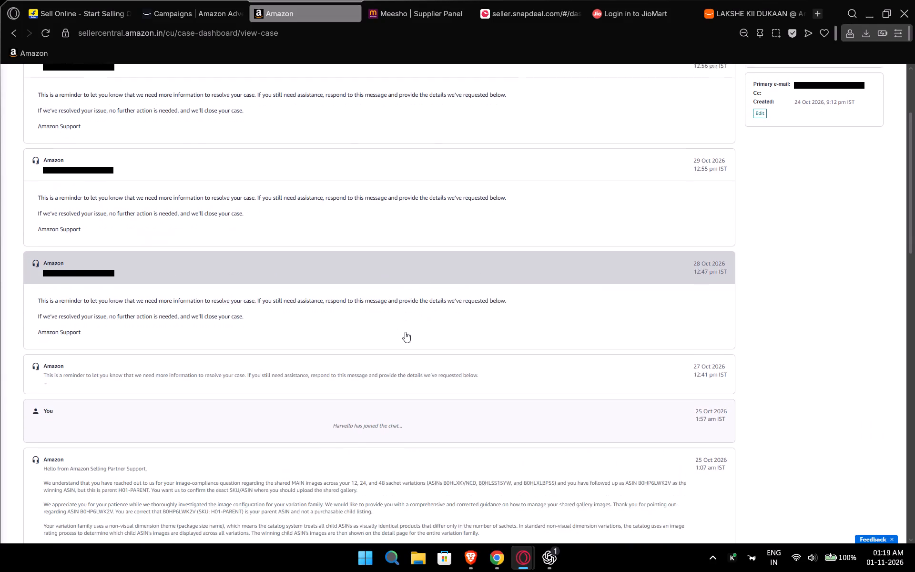
scroll(405, 332, down, 1)
click(397, 380)
scroll(399, 371, down, 3)
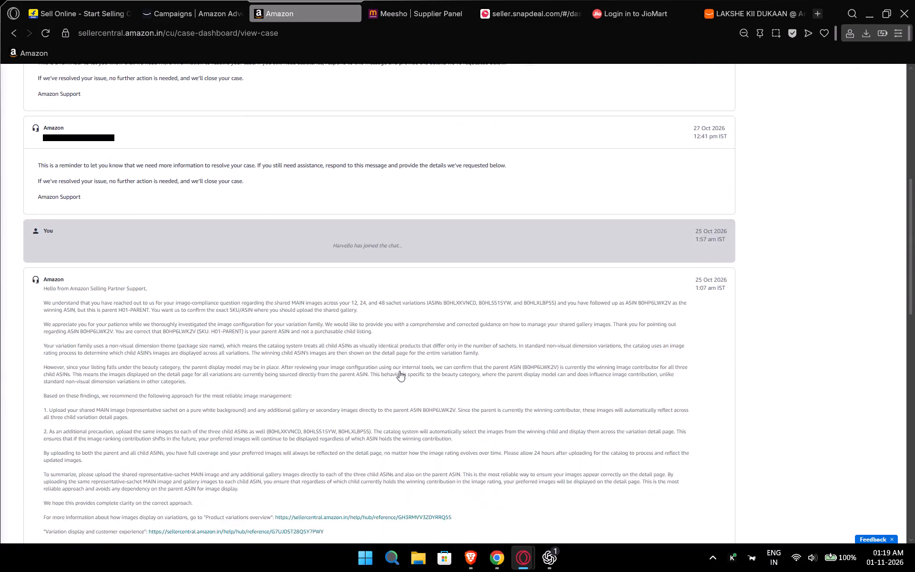
scroll(431, 315, down, 2)
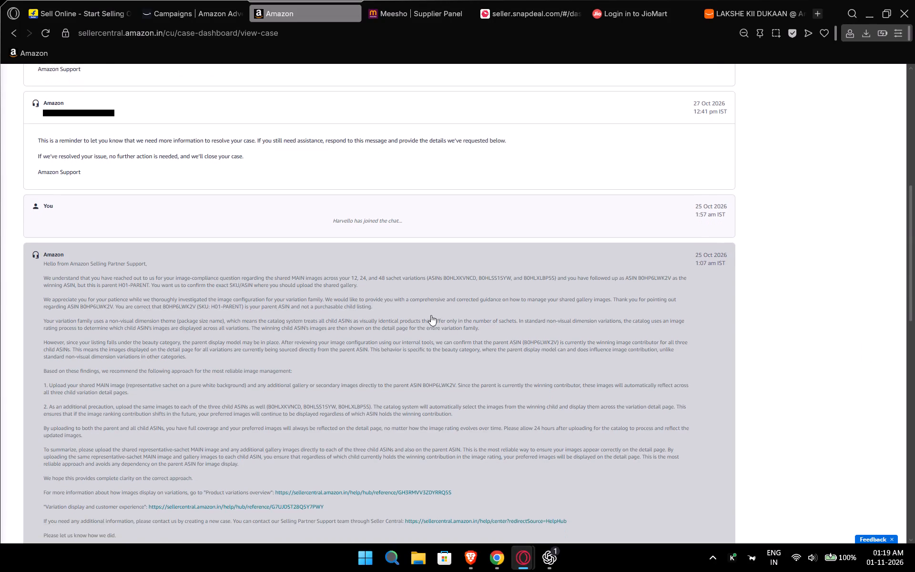
scroll(431, 315, down, 3)
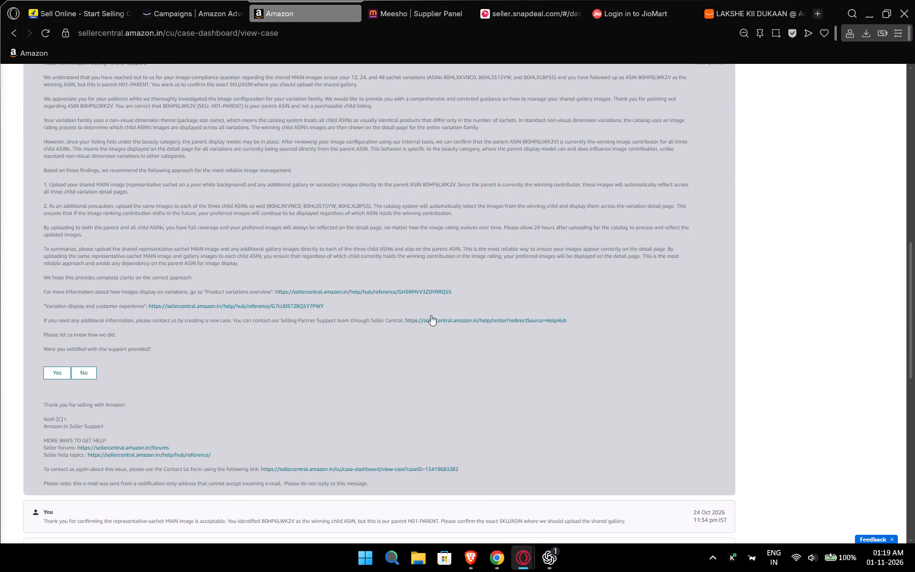
scroll(431, 315, up, 6)
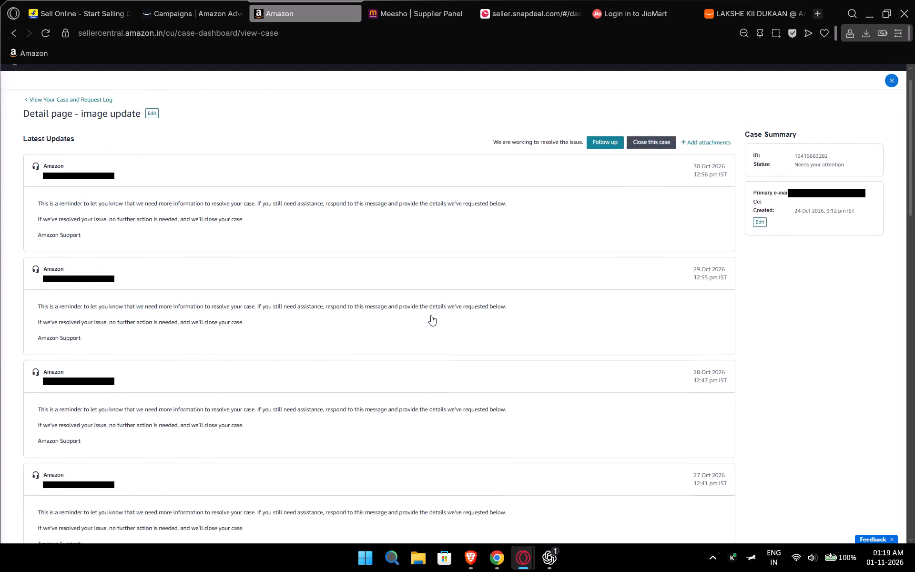
Close the Detail page - image update case, answer Yes to the support satisfaction question and close the resulting survey page.
scroll(431, 315, up, 2)
click(653, 163)
click(650, 169)
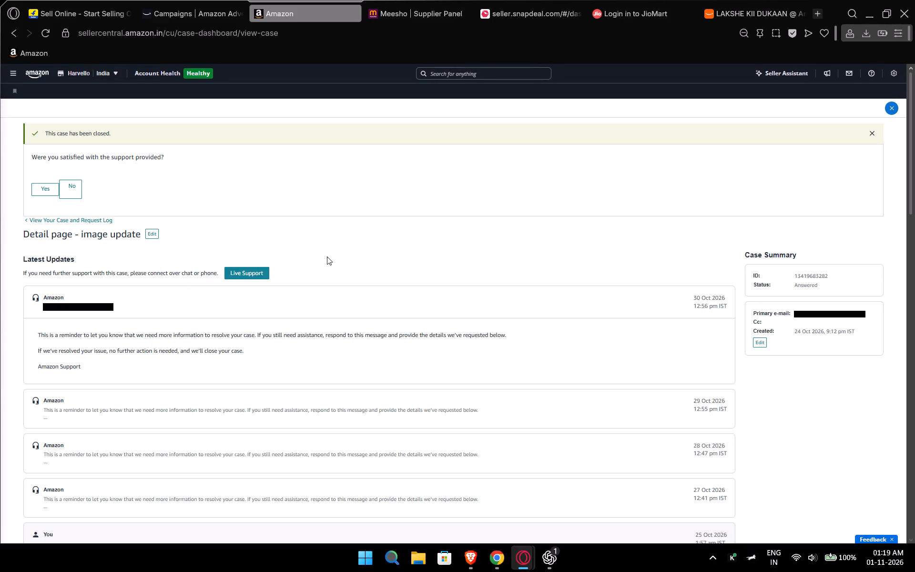
click(42, 189)
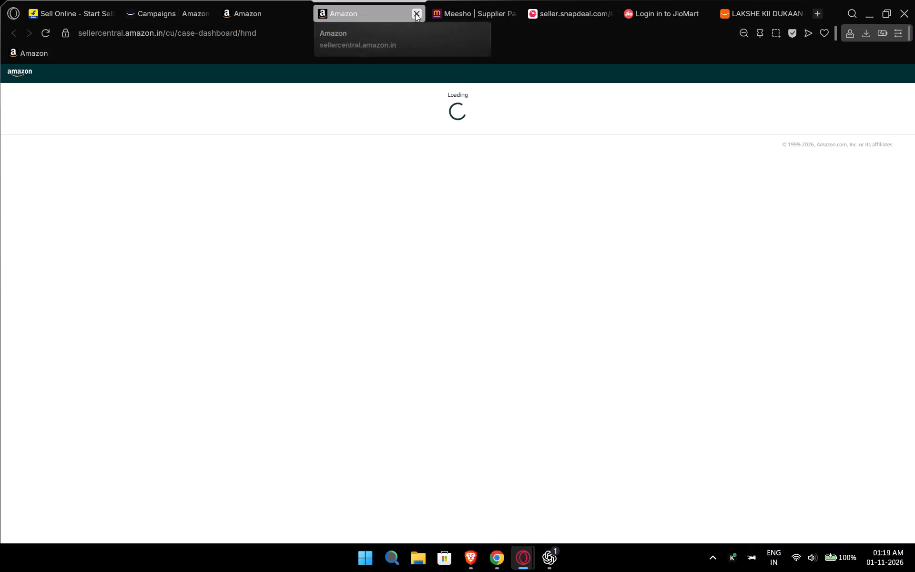
click(415, 13)
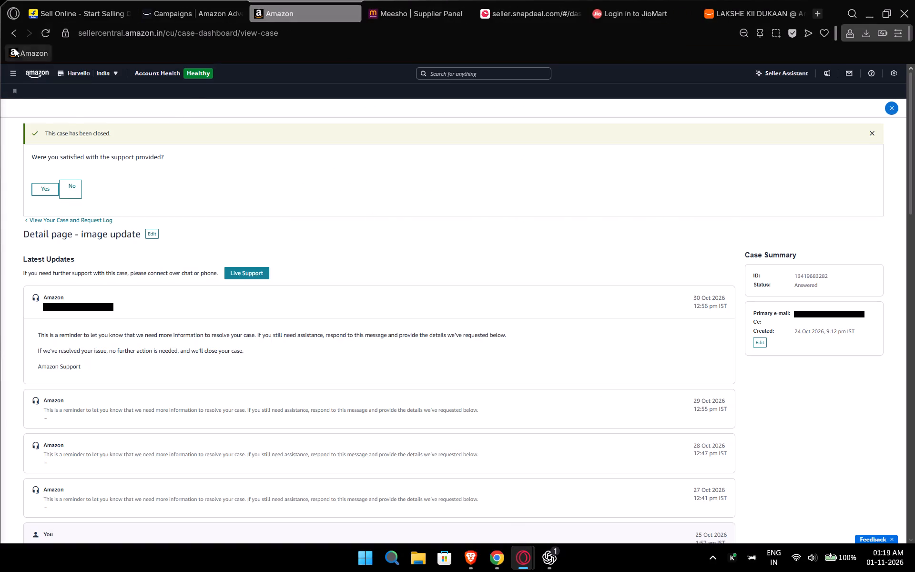
Return to the support case list, read the 31 Oct Other shipping issues case, and go back to the Seller Central home page.
click(15, 36)
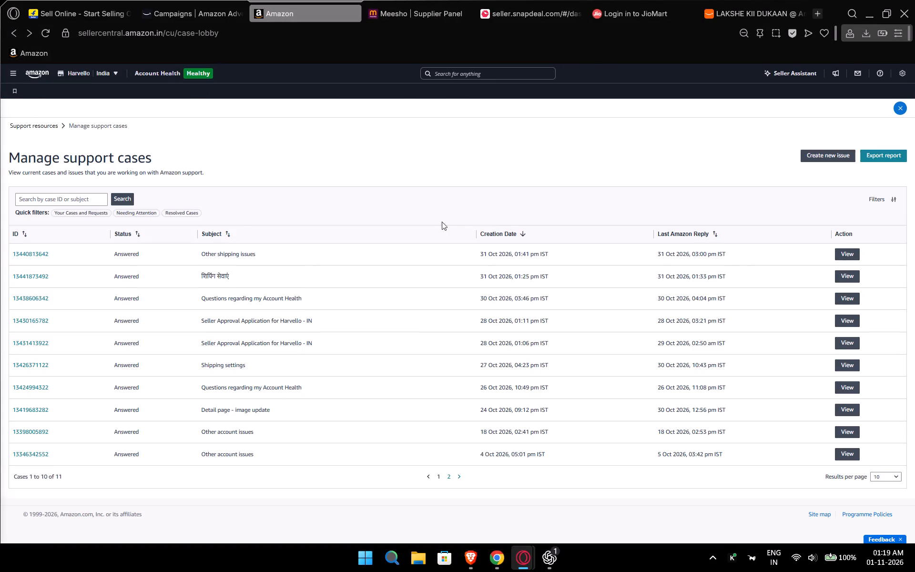
click(849, 249)
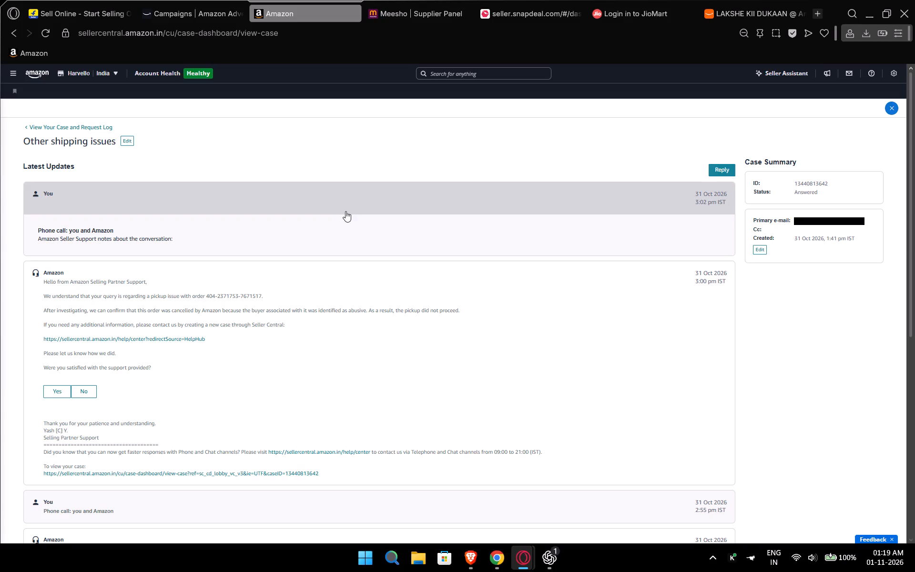
scroll(276, 357, down, 2)
scroll(259, 480, down, 3)
scroll(259, 480, up, 7)
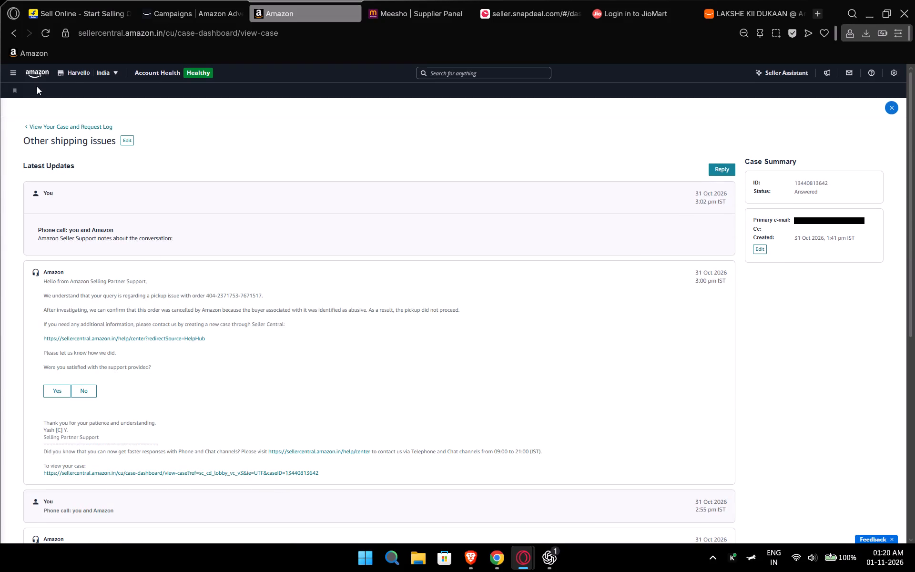
click(34, 75)
Switch to the Meesho Supplier Panel and reload its Pending orders page to check for new orders.
click(229, 0)
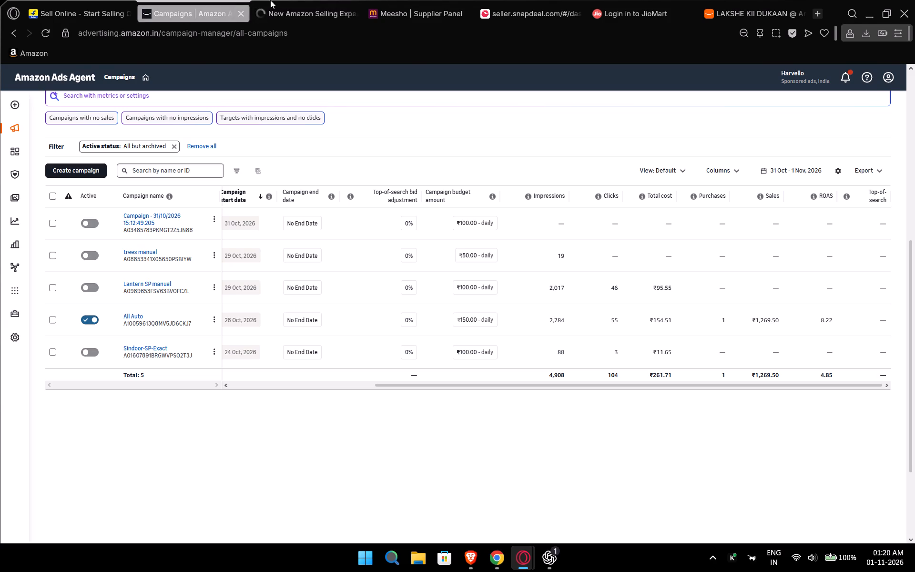
click(329, 0)
click(425, 0)
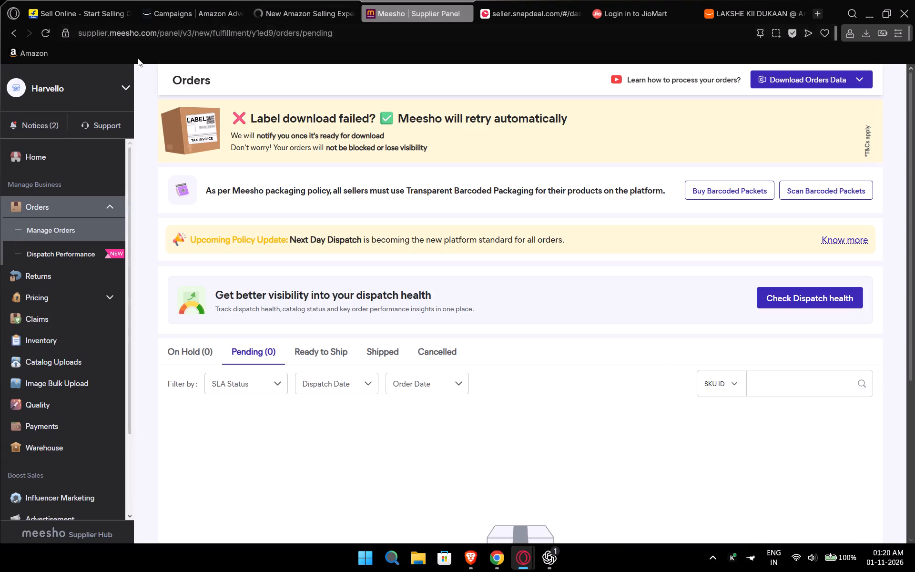
click(47, 36)
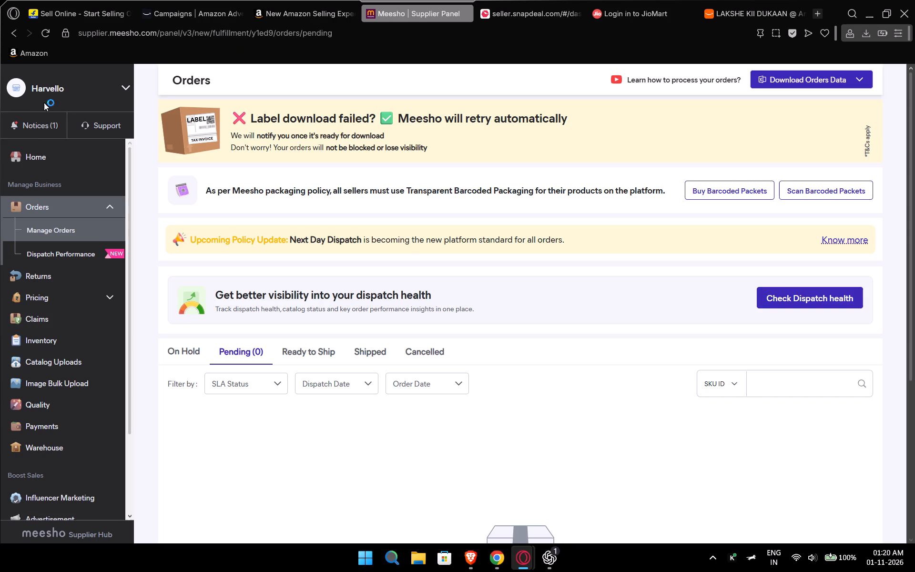
Open Meesho's Notices and read the announcements on the sale opt-in, Pay Later Lite and Maha Diwali Sale supplier guidelines.
click(32, 131)
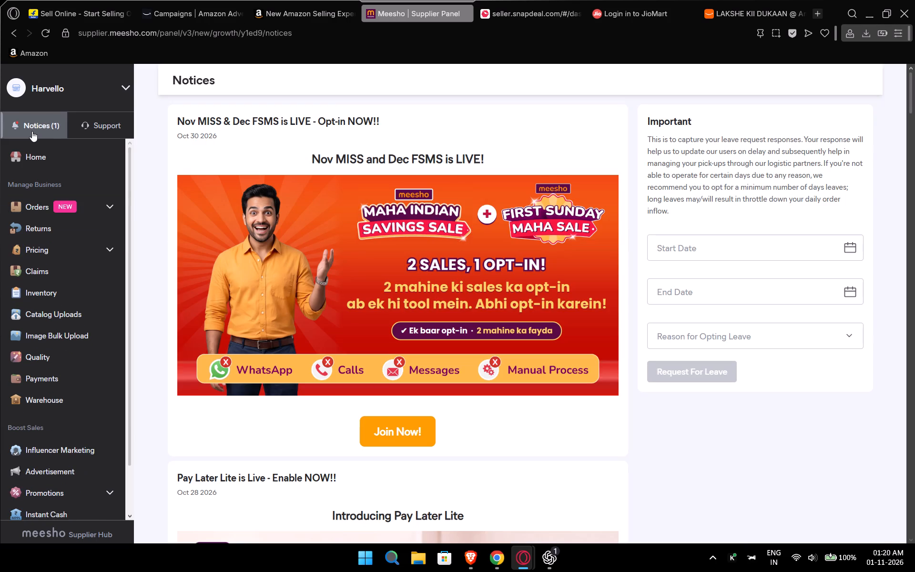
scroll(310, 276, down, 5)
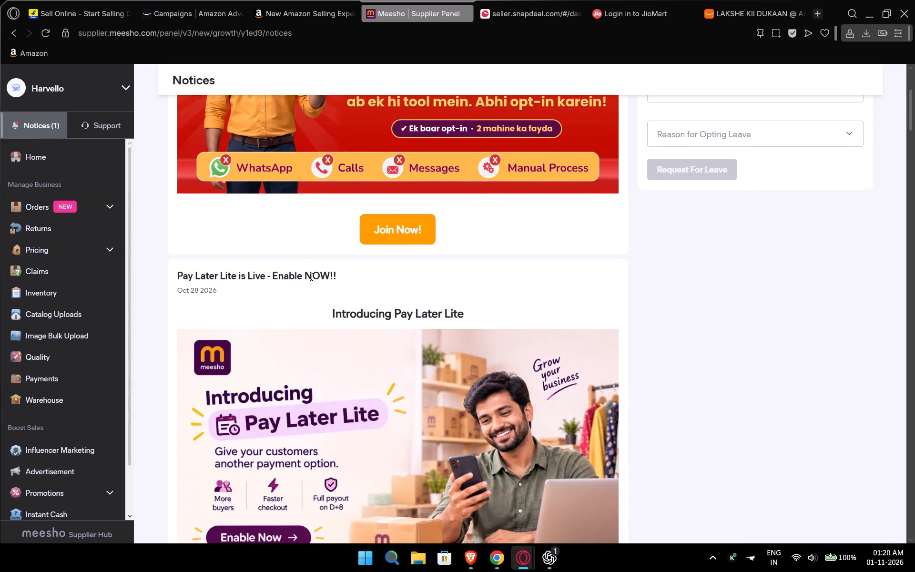
scroll(310, 276, down, 3)
scroll(310, 276, up, 3)
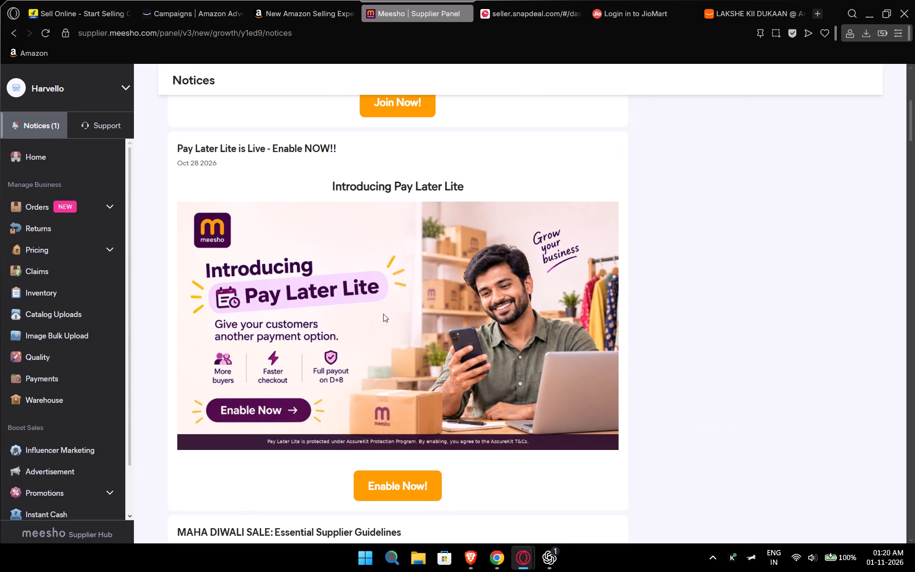
scroll(387, 344, down, 2)
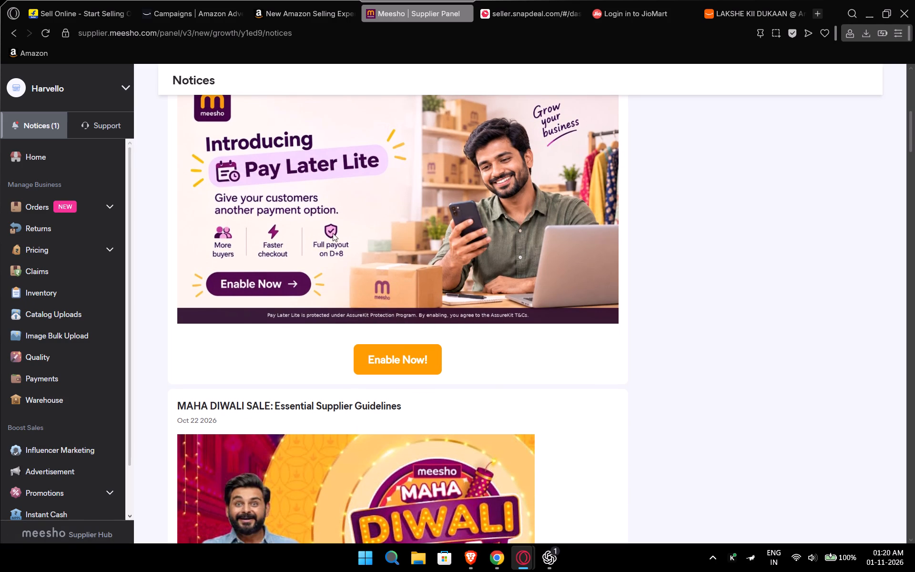
scroll(370, 250, up, 1)
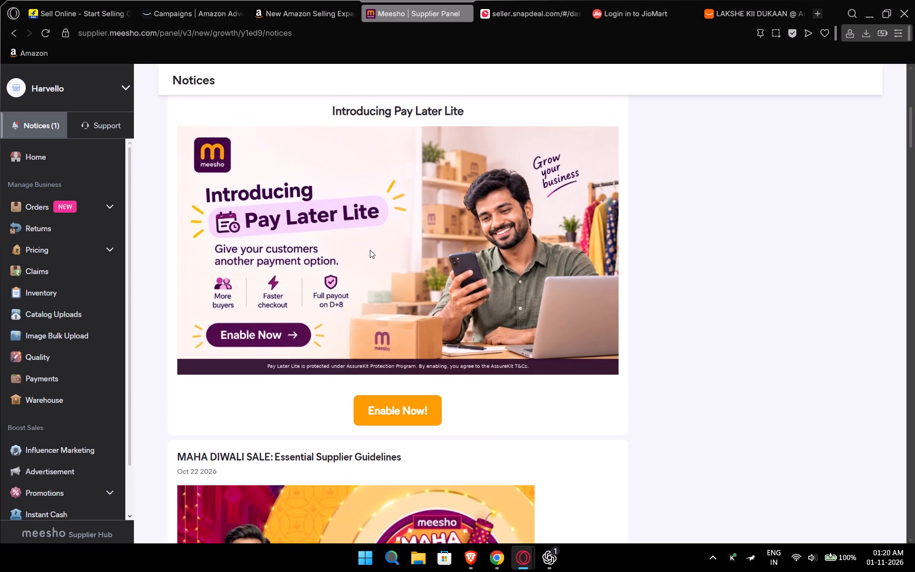
scroll(370, 250, down, 4)
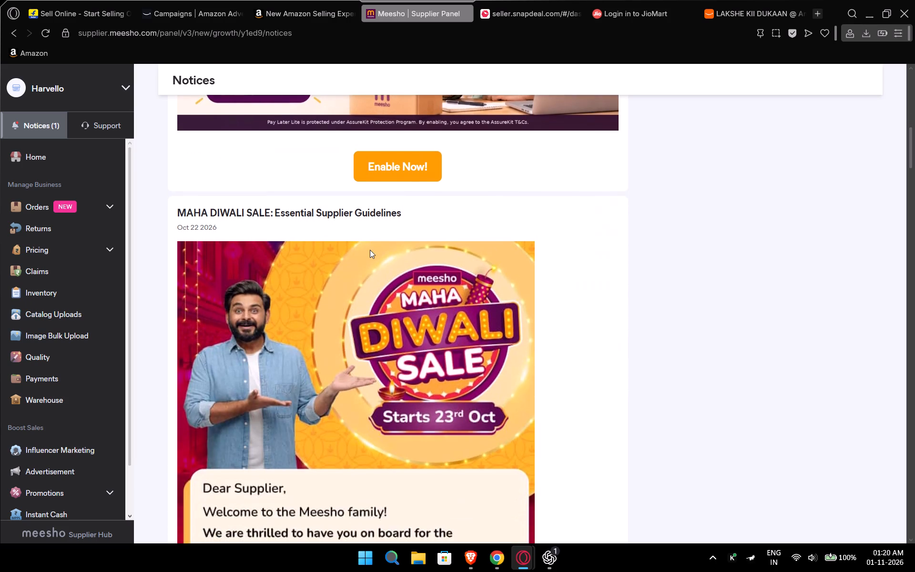
scroll(370, 250, down, 8)
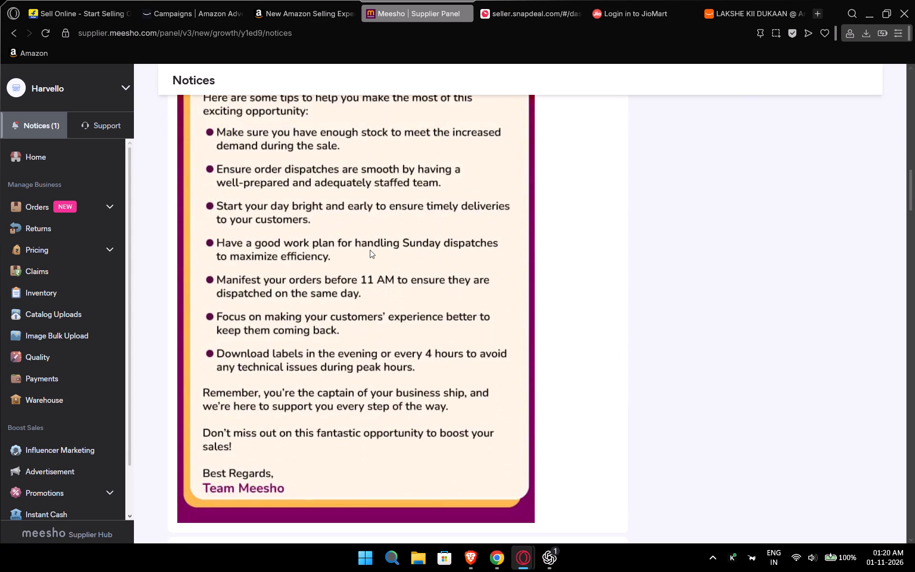
scroll(370, 250, down, 12)
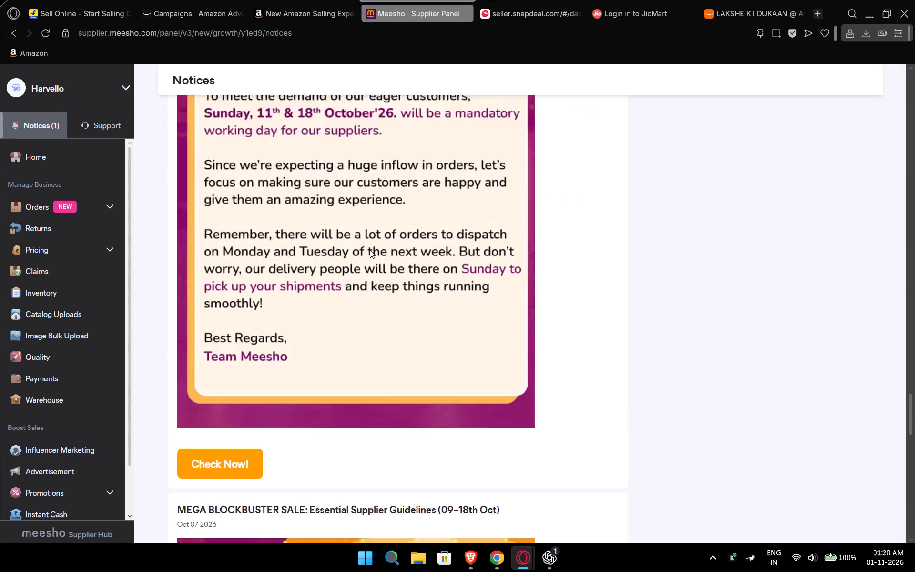
scroll(370, 250, down, 2)
scroll(370, 250, up, 20)
scroll(370, 250, up, 2)
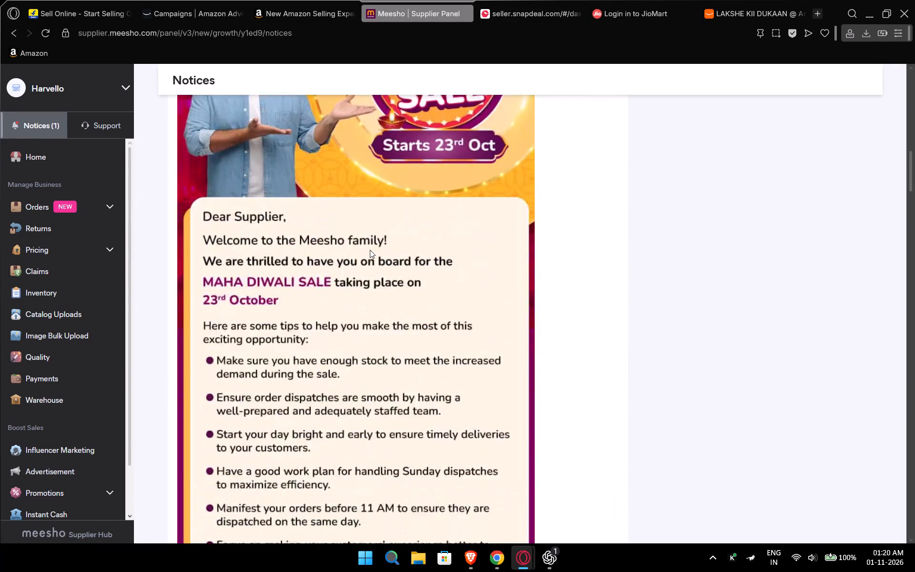